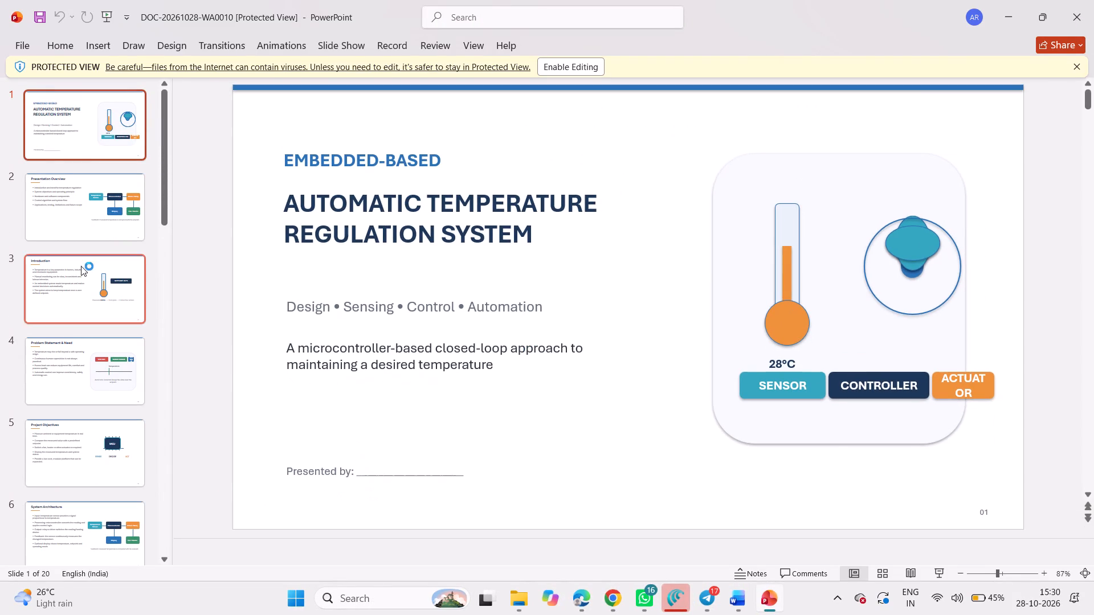
Enable editing of the protected temperature regulation presentation.
click(121, 132)
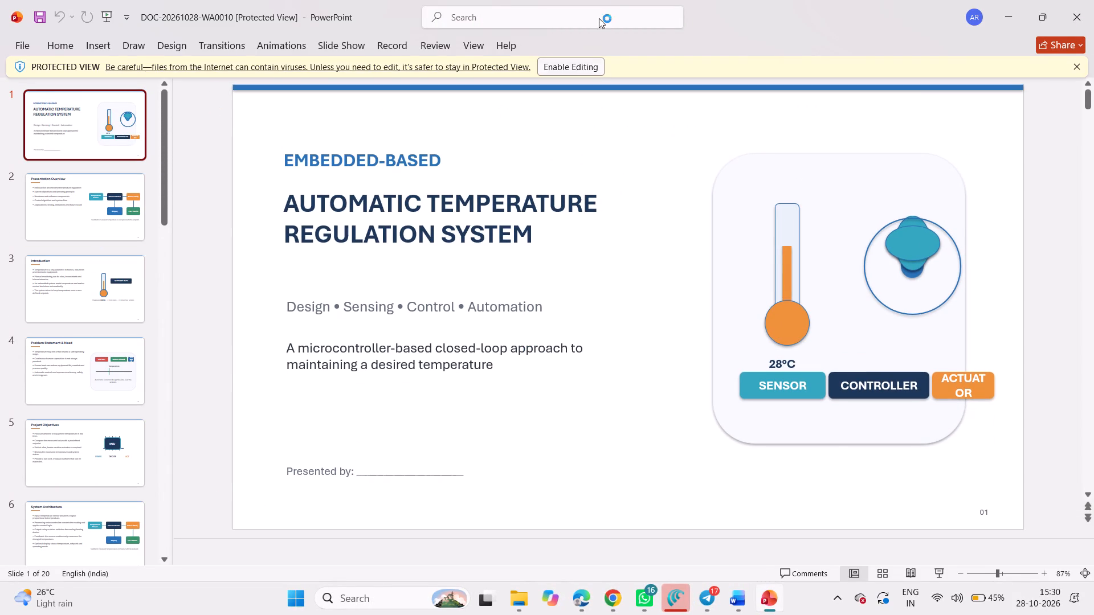
click(573, 61)
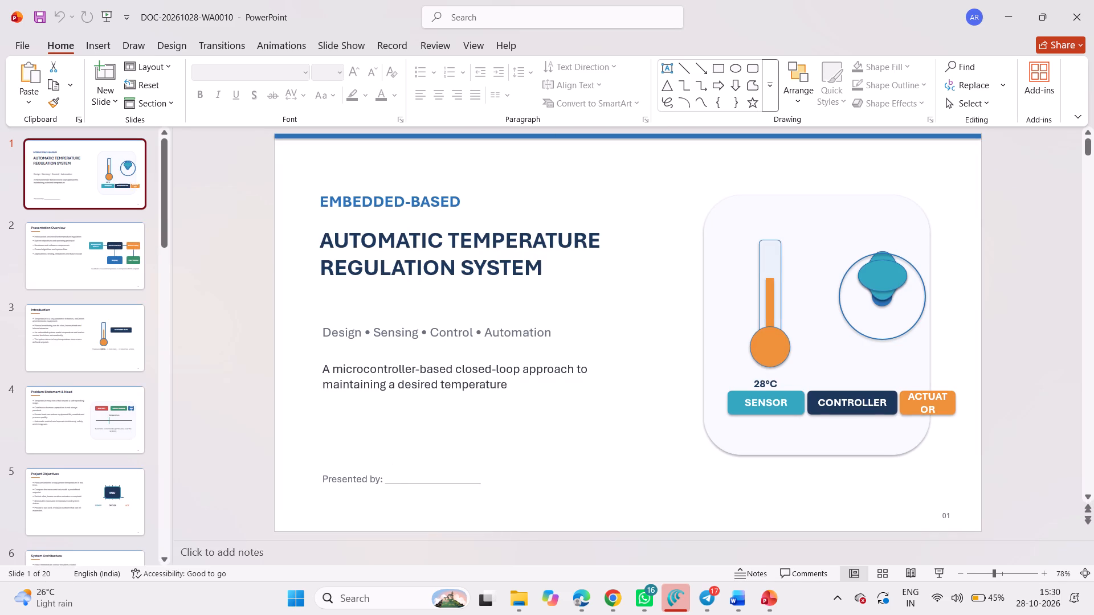
Delete the "Presented by:" line with its blank underline from the title slide.
click(376, 474)
key(BackSpace)
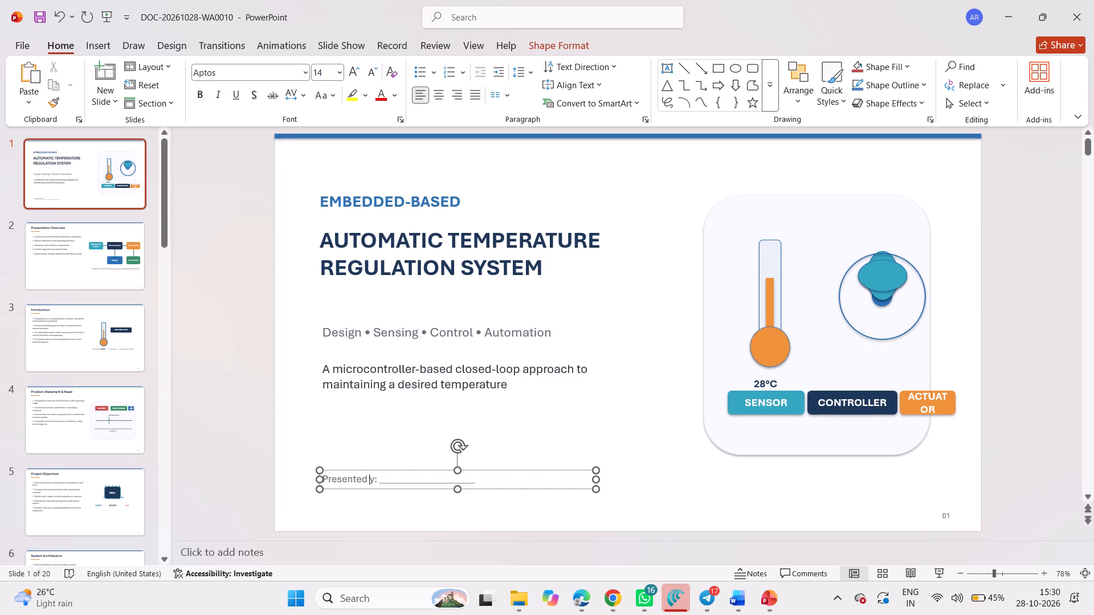
drag(376, 474, 324, 483)
key(BackSpace)
drag(425, 480, 409, 479)
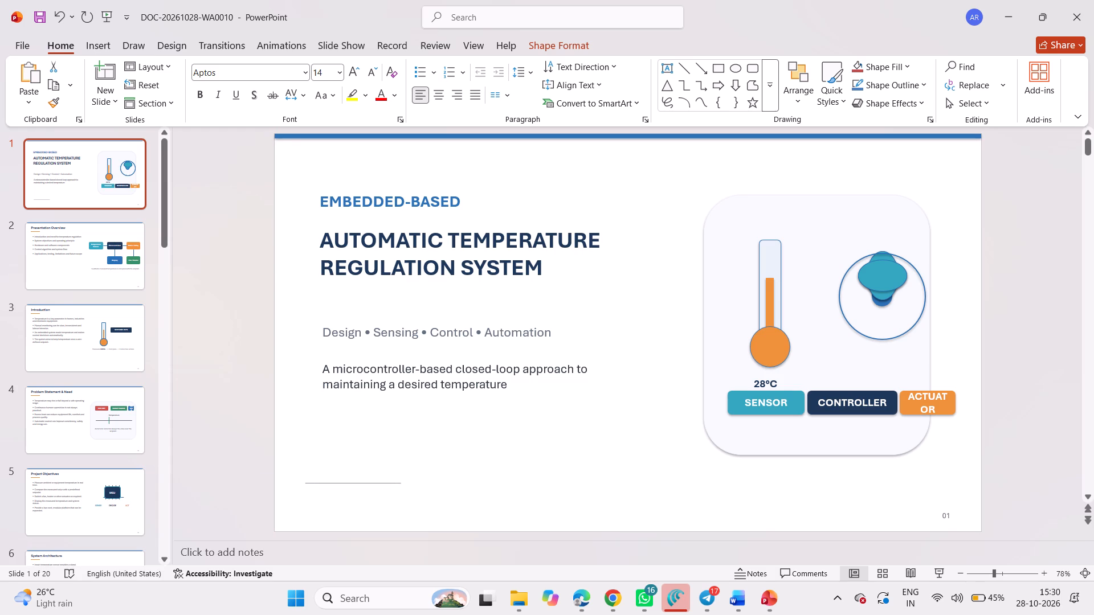
drag(409, 479, 413, 479)
key(BackSpace)
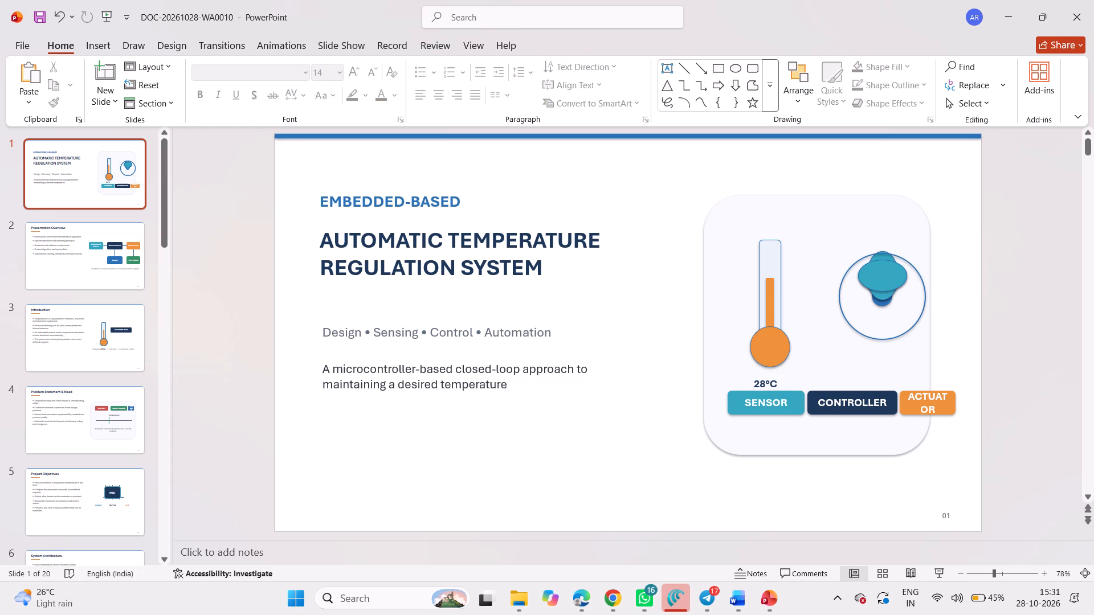
Resize the rounded background panel on the title slide, extending its right edge past the ACTUATOR box and pulling its left edge slightly inward.
click(863, 294)
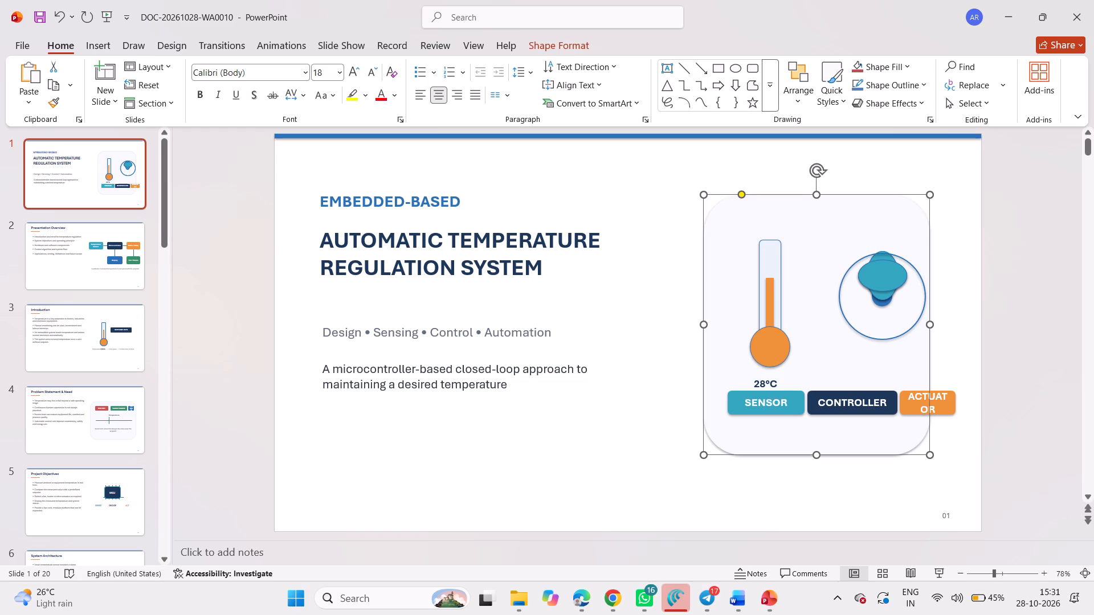
drag(705, 323, 666, 331)
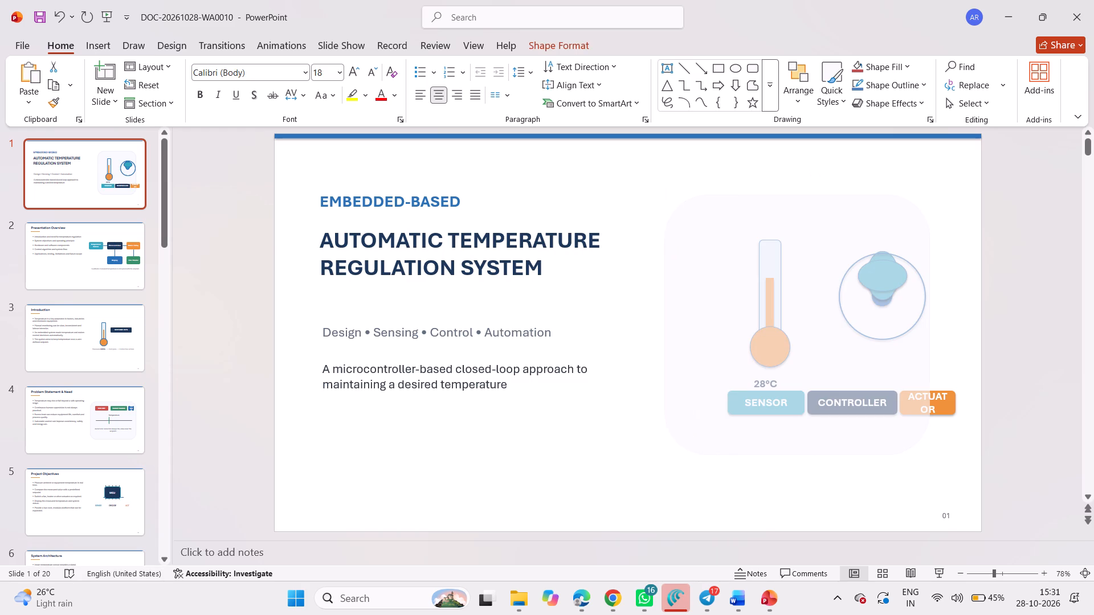
drag(666, 331, 640, 335)
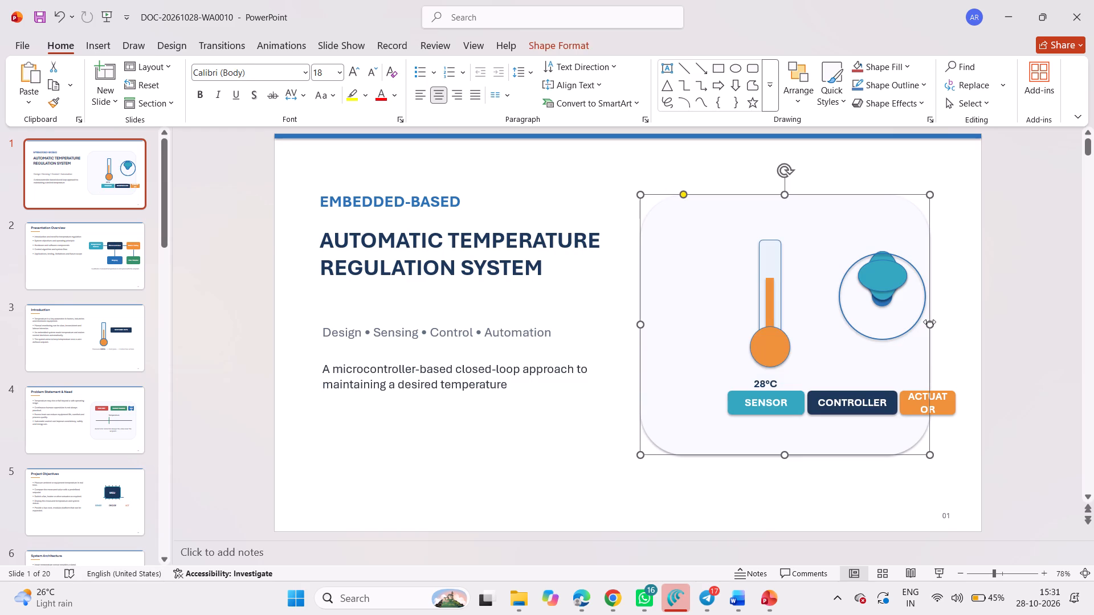
drag(929, 322, 856, 339)
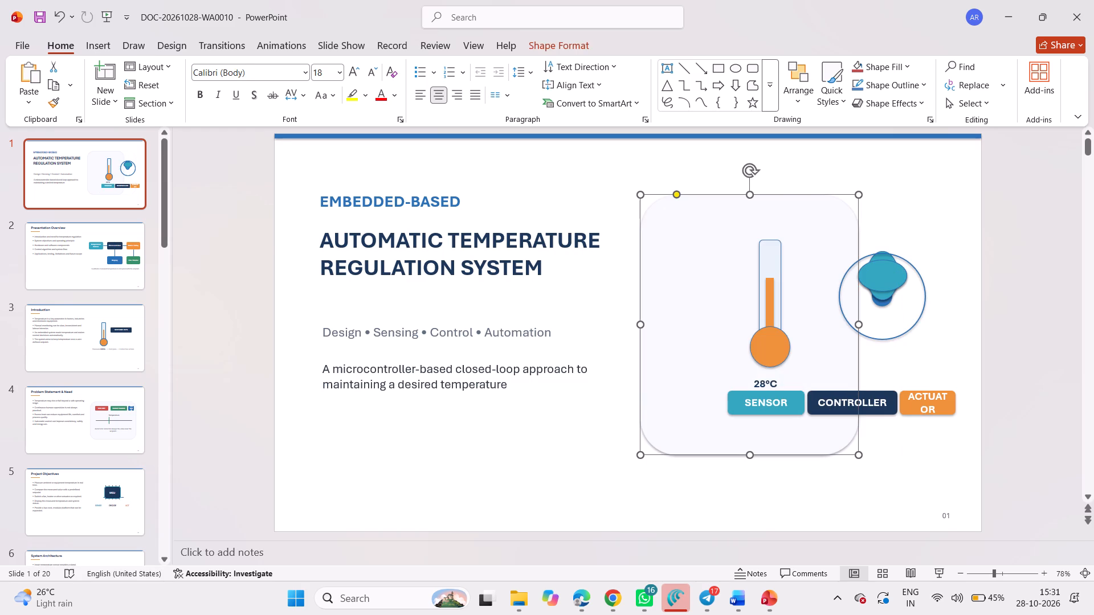
drag(860, 325, 957, 324)
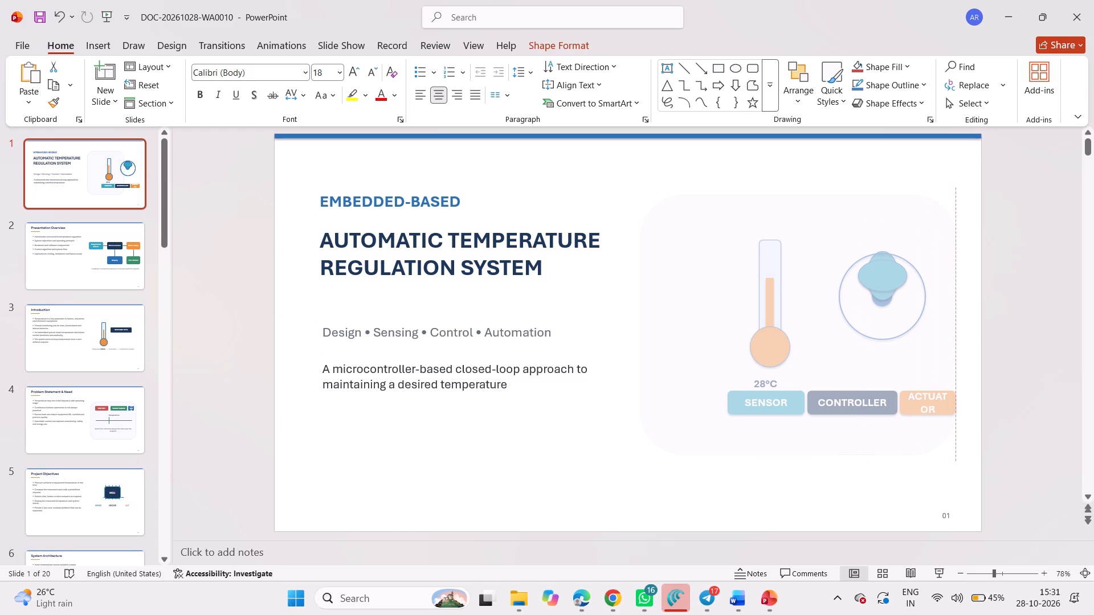
drag(957, 324, 967, 321)
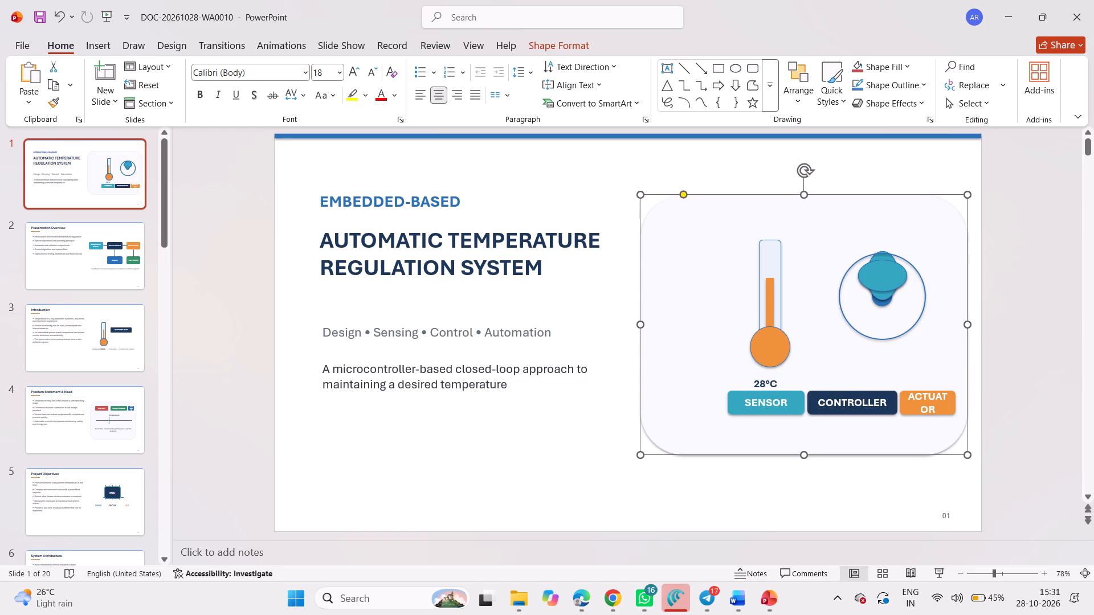
drag(639, 324, 704, 319)
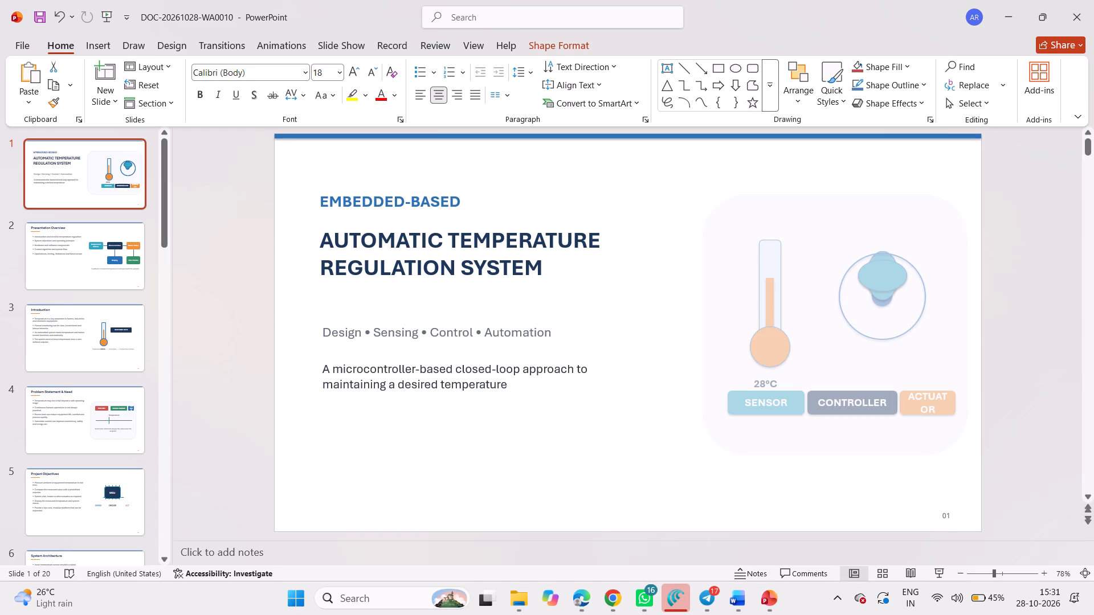
drag(704, 319, 712, 318)
click(606, 319)
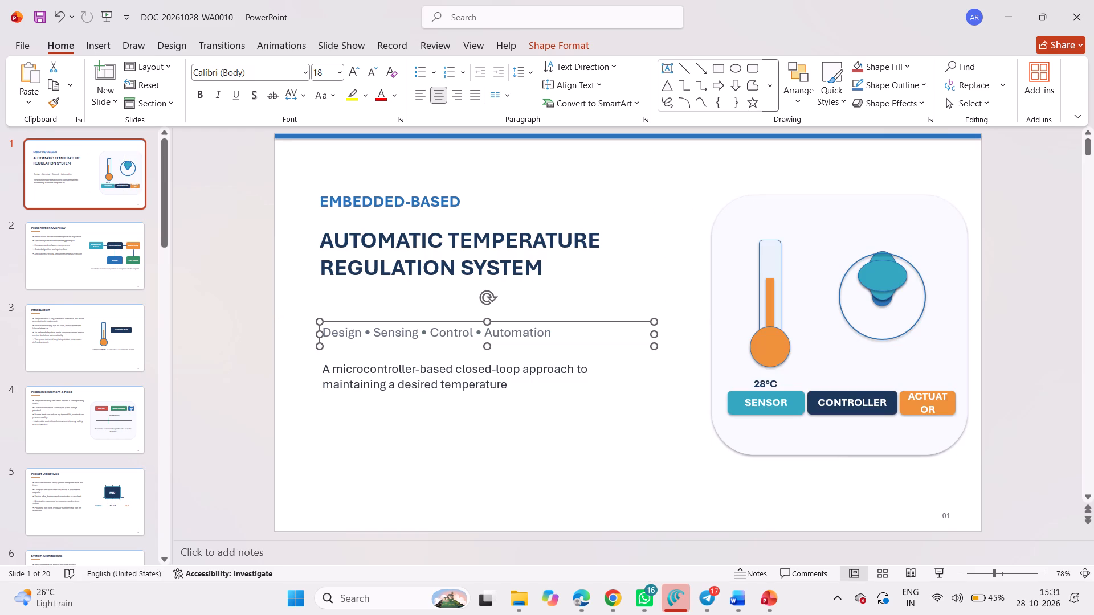
click(639, 184)
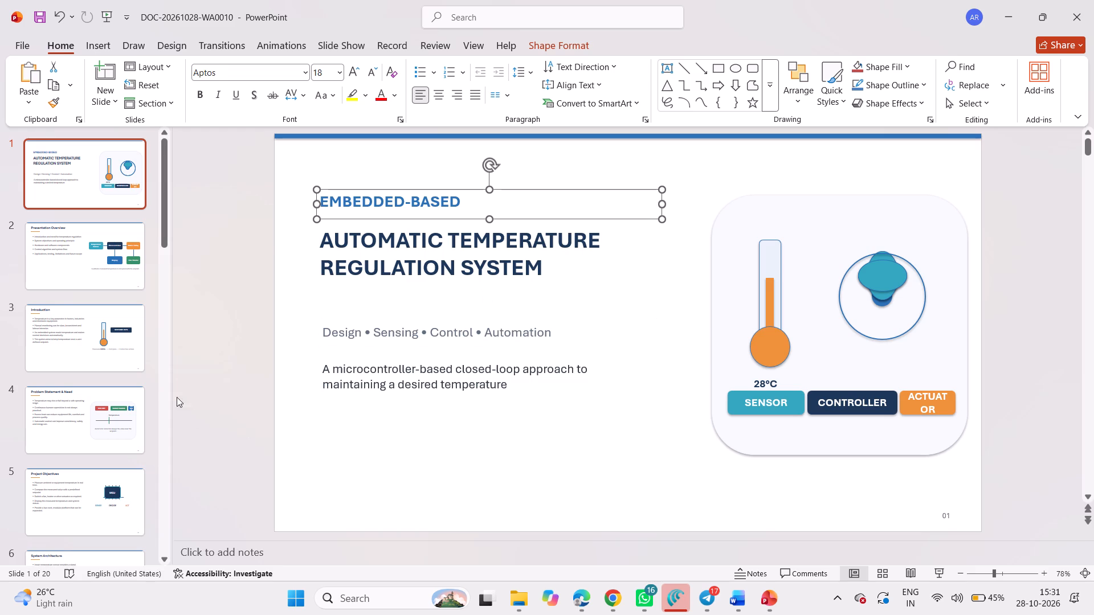
click(174, 392)
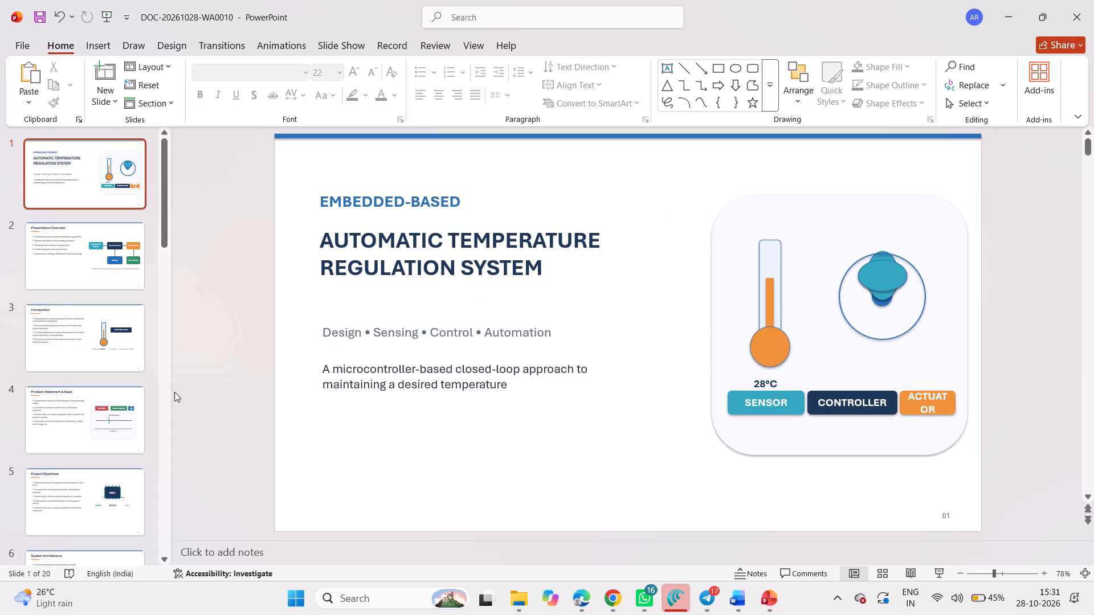
Review the content and layout of the slides from Presentation Overview through Conclusion & References.
click(119, 280)
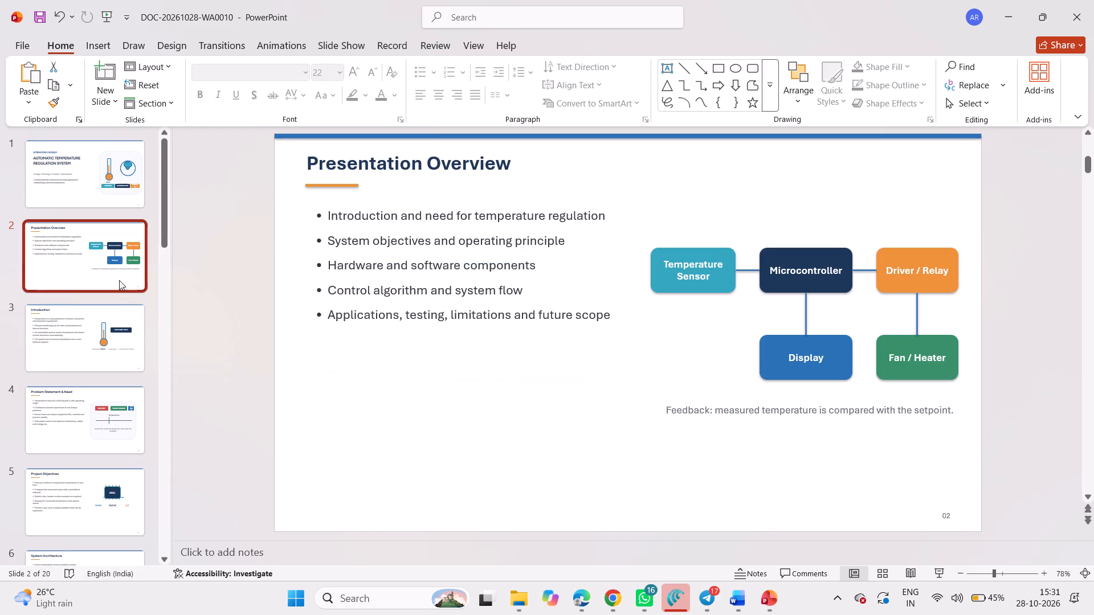
click(95, 329)
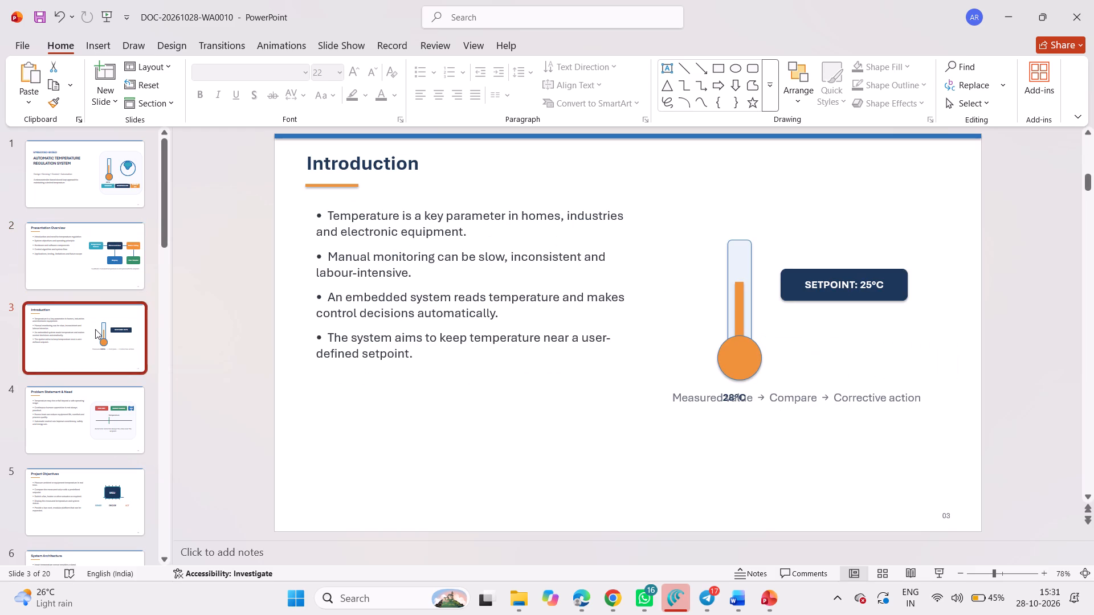
click(88, 409)
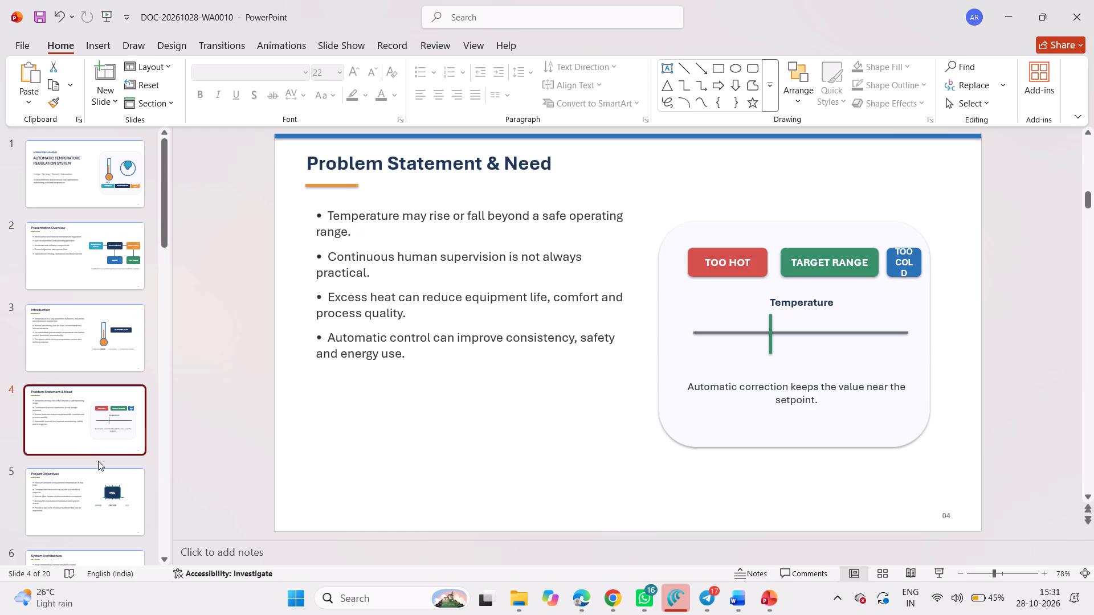
click(81, 497)
scroll(81, 497, down, 1)
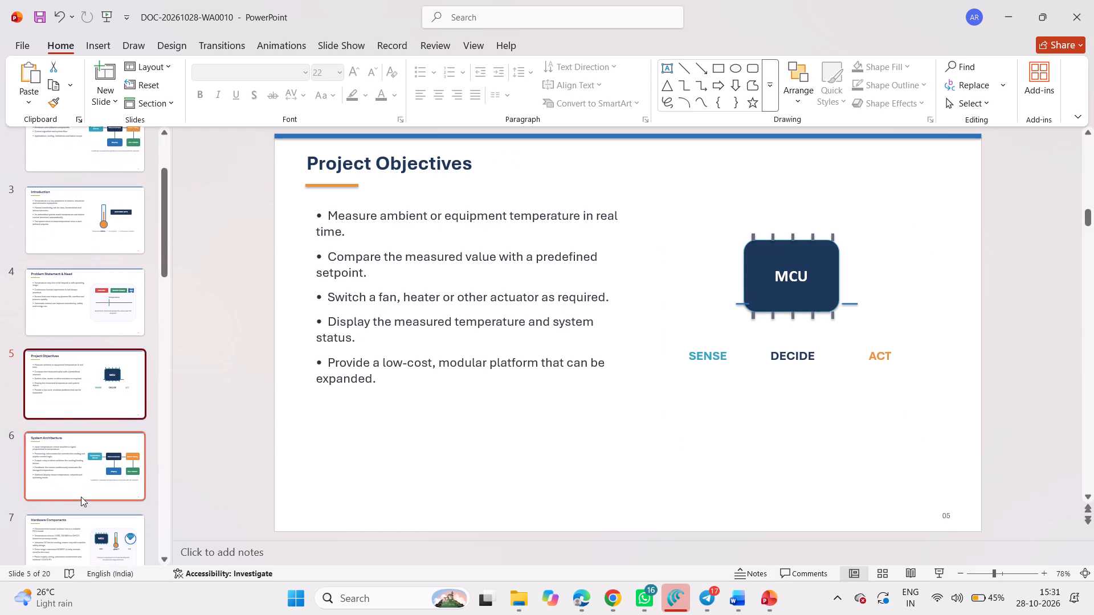
scroll(81, 497, down, 1)
click(87, 489)
scroll(87, 489, down, 1)
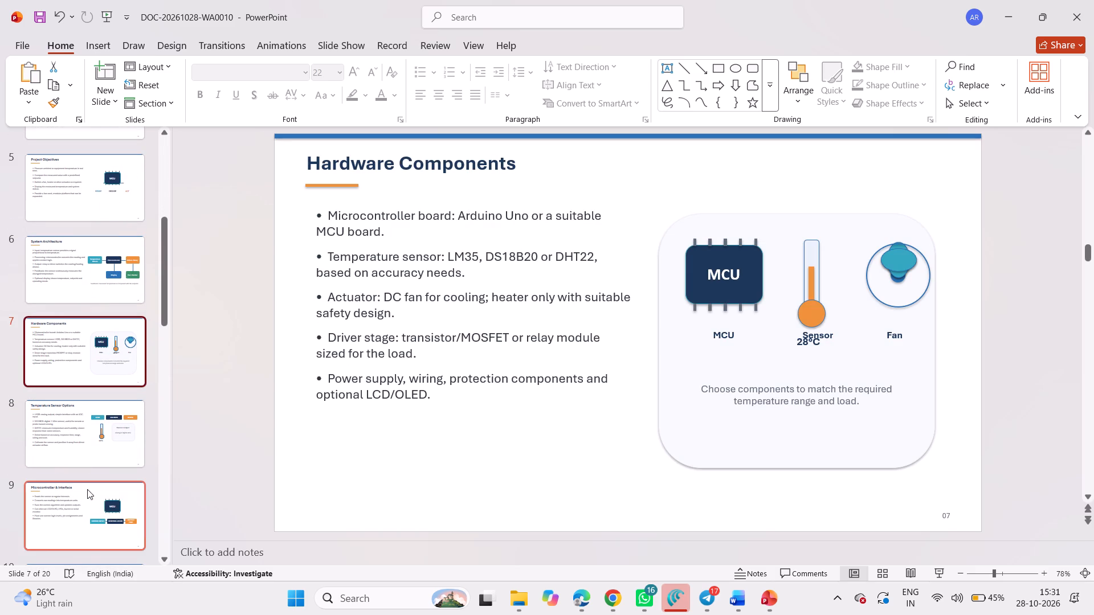
click(114, 441)
click(97, 503)
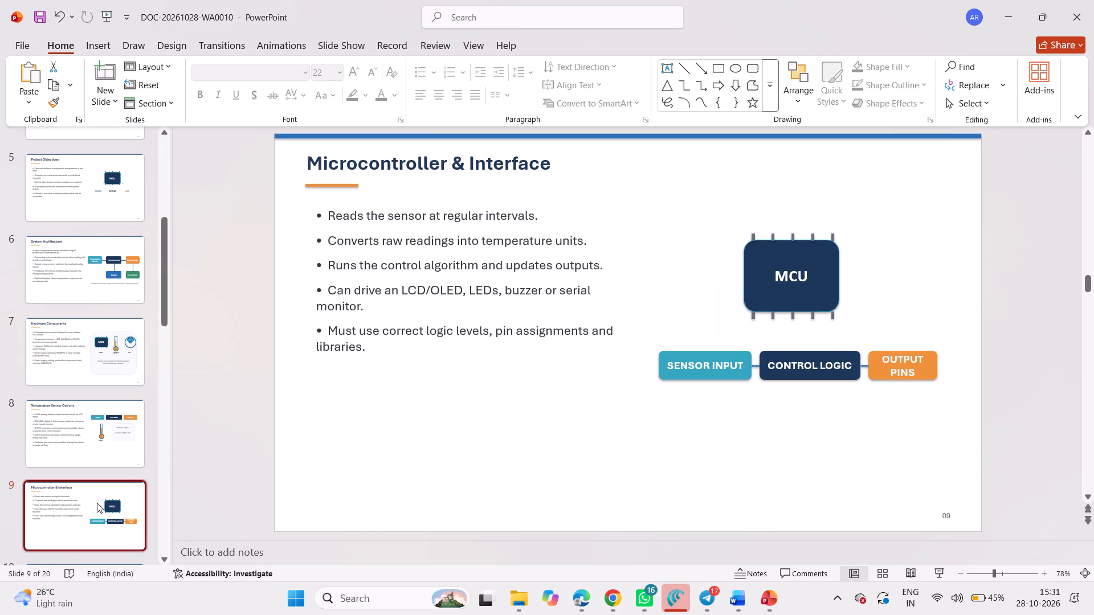
scroll(97, 503, down, 2)
click(117, 351)
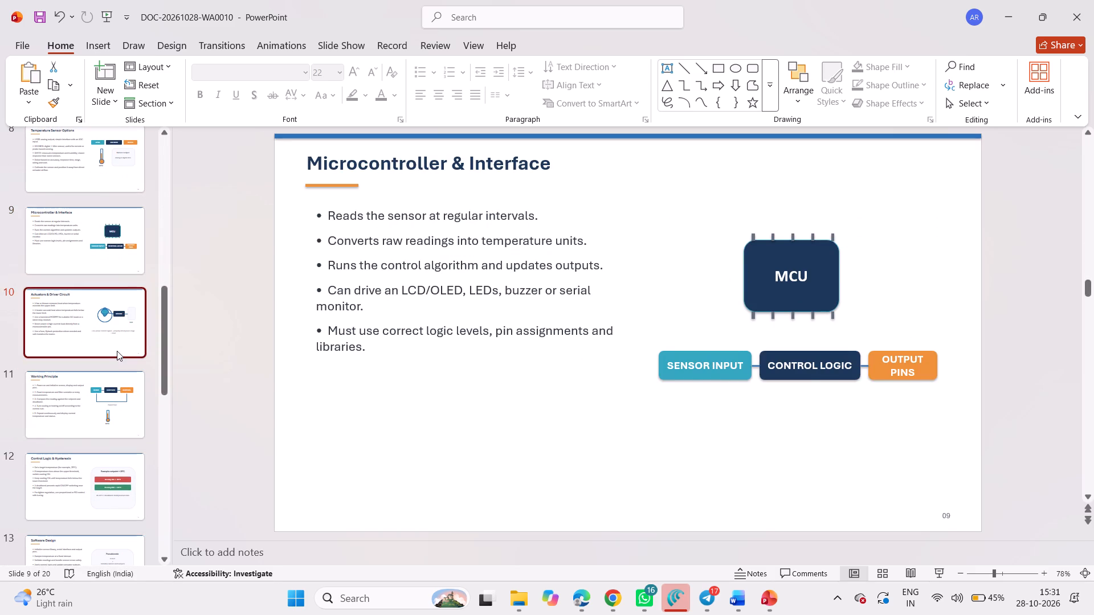
click(100, 391)
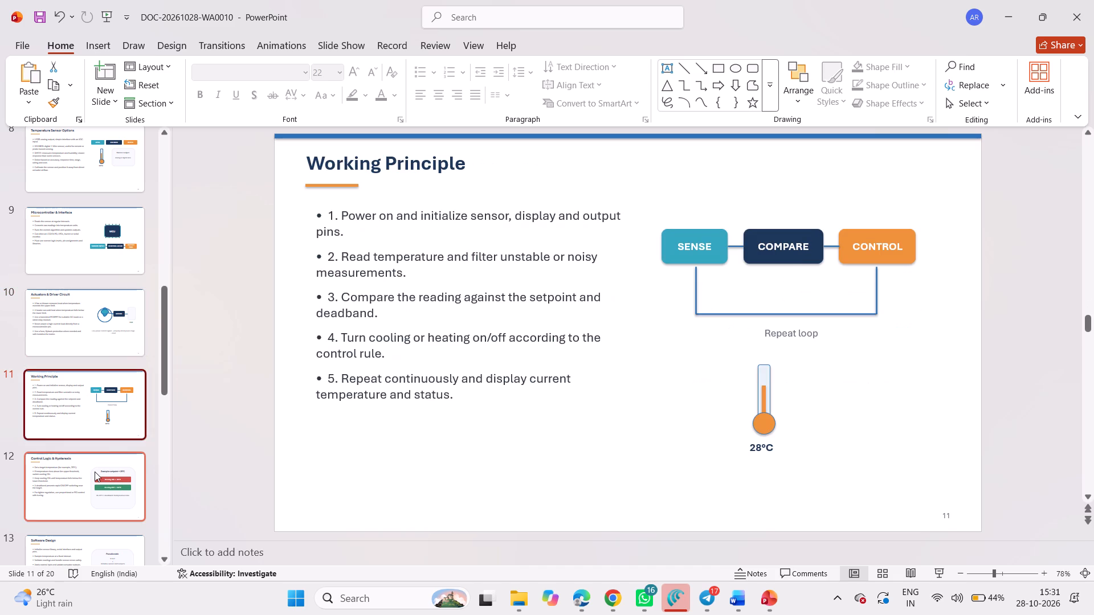
click(95, 471)
scroll(95, 471, down, 2)
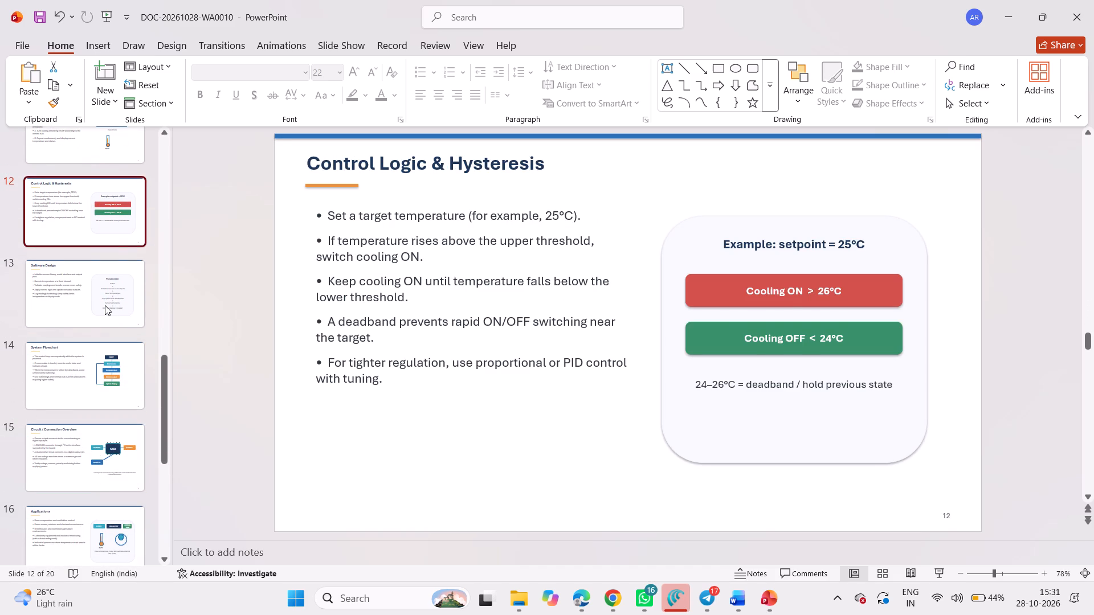
click(105, 305)
click(89, 375)
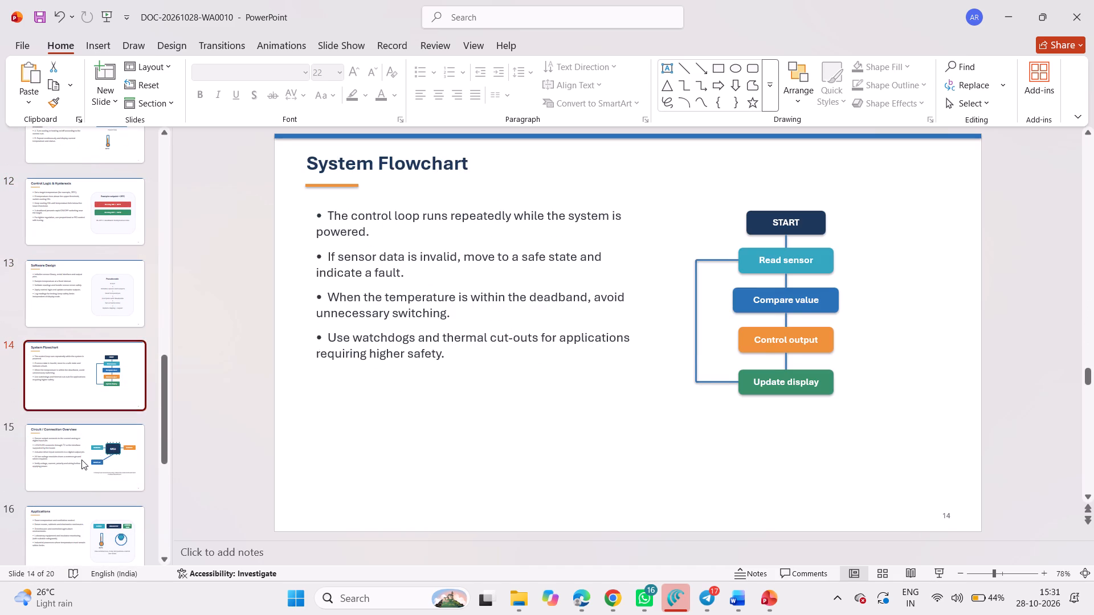
click(81, 460)
scroll(81, 460, down, 2)
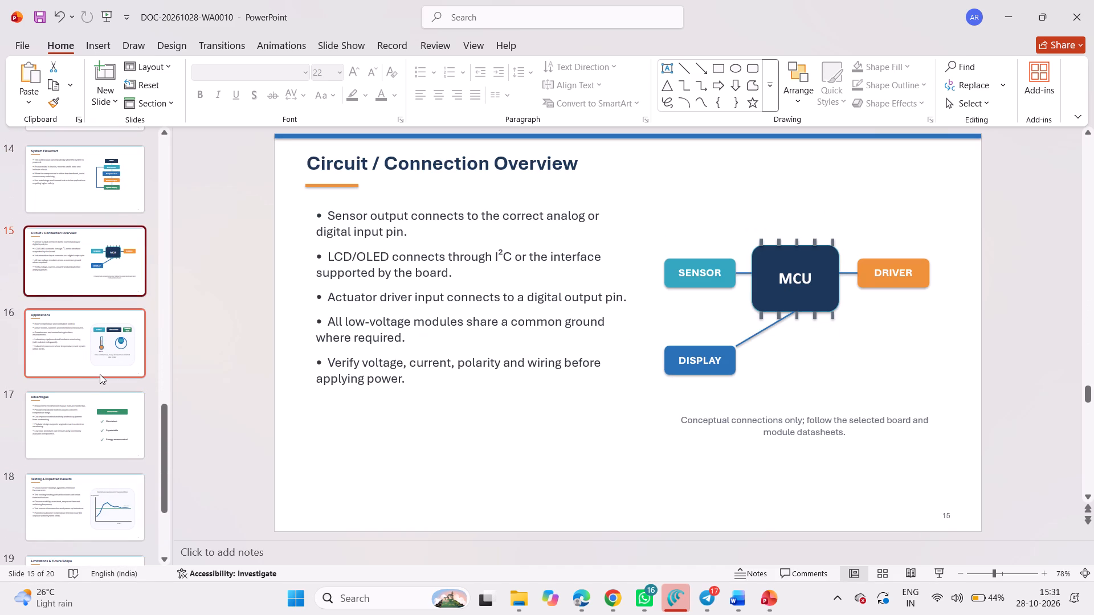
click(100, 374)
click(89, 427)
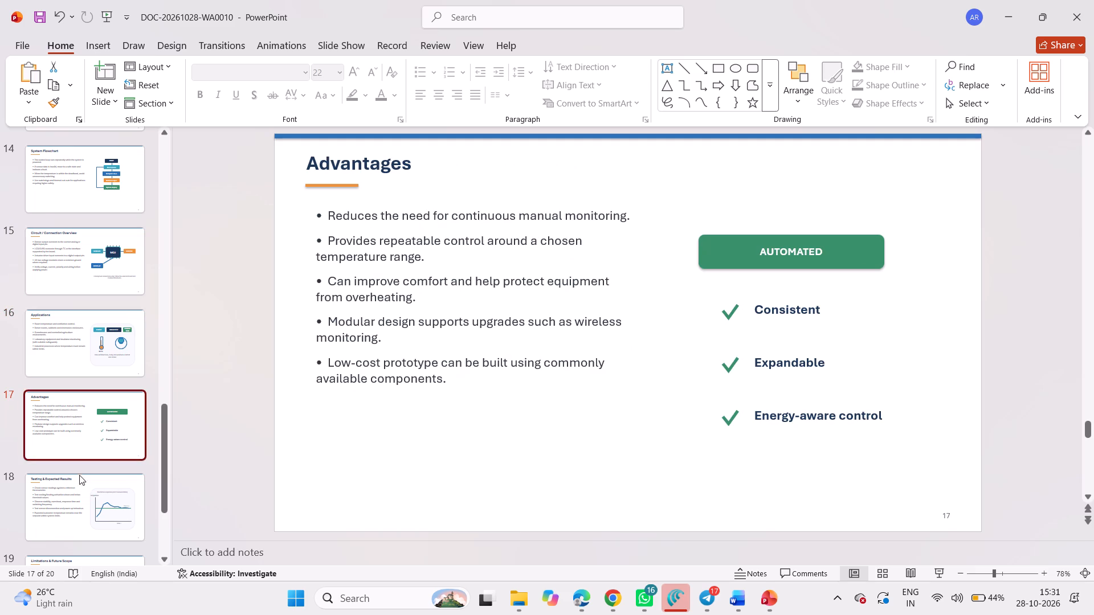
click(76, 499)
scroll(76, 499, down, 2)
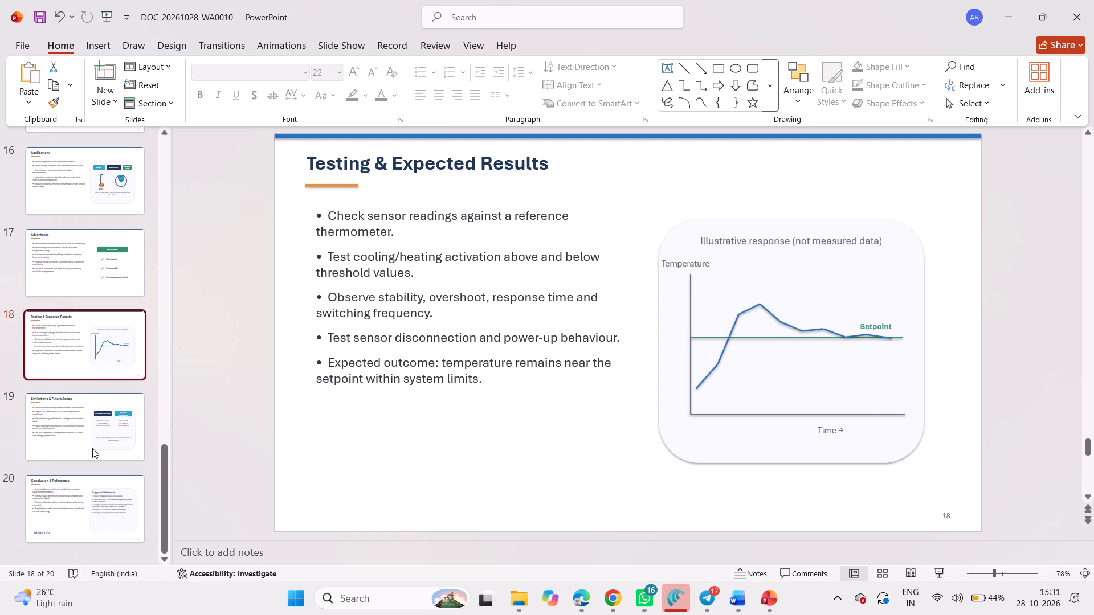
click(92, 448)
scroll(92, 448, down, 1)
click(82, 499)
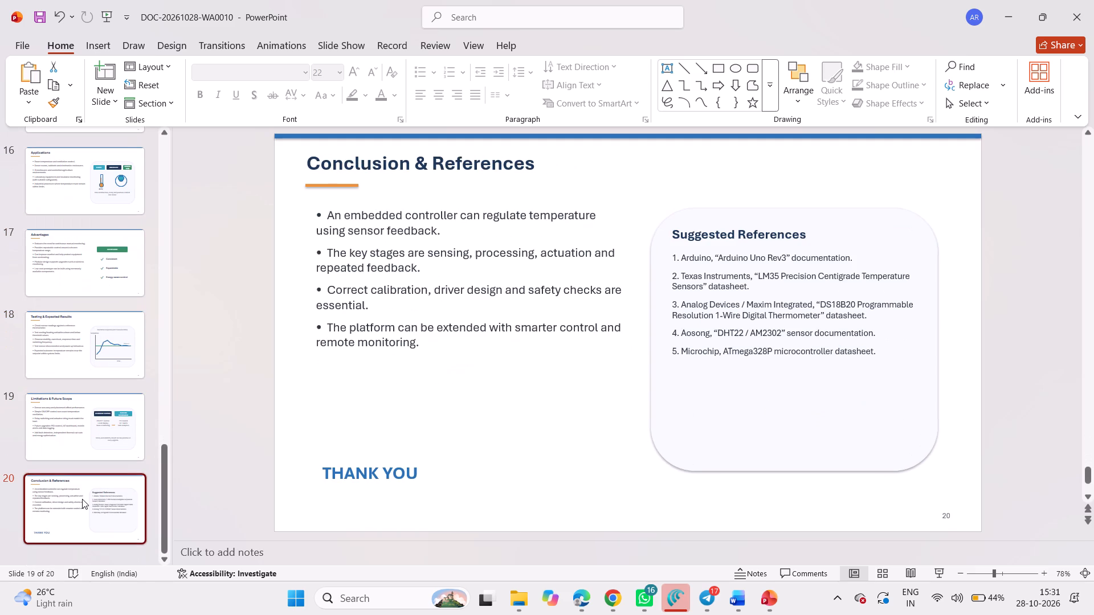
scroll(82, 499, down, 2)
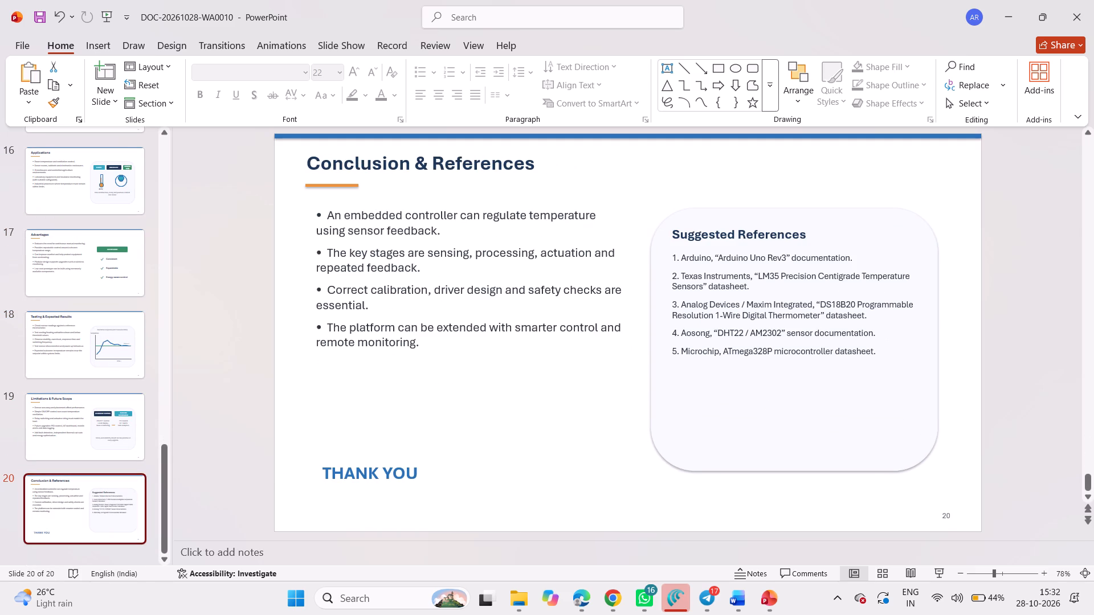
Copy the "THANK YOU" text on the Conclusion & References slide.
drag(322, 466, 446, 452)
key(ctrl+c)
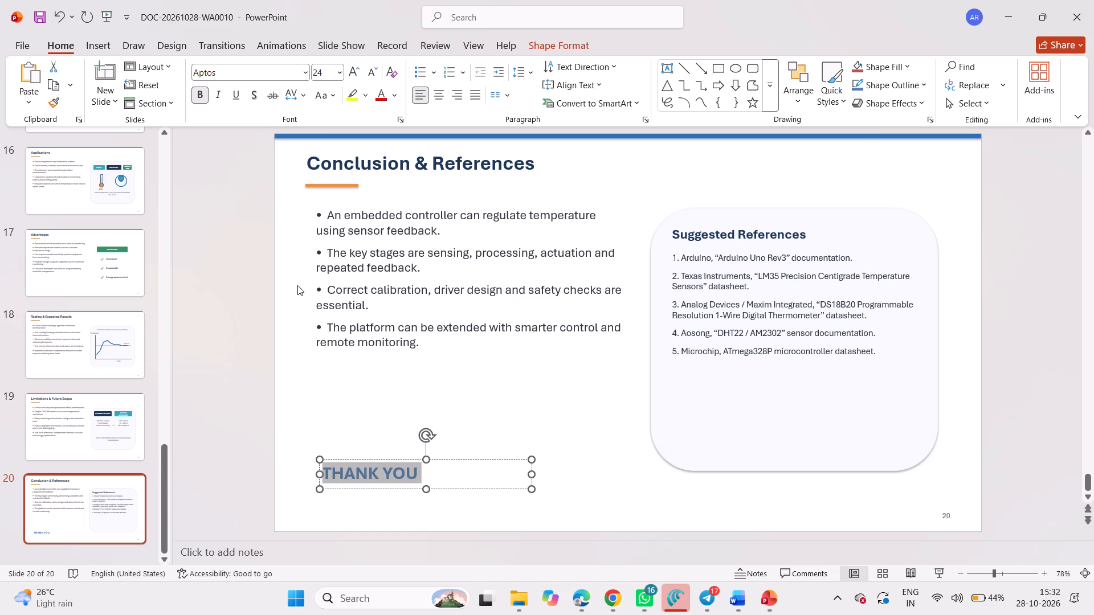
Add a new blank slide after the Conclusion & References slide.
scroll(85, 471, down, 2)
right_click(100, 528)
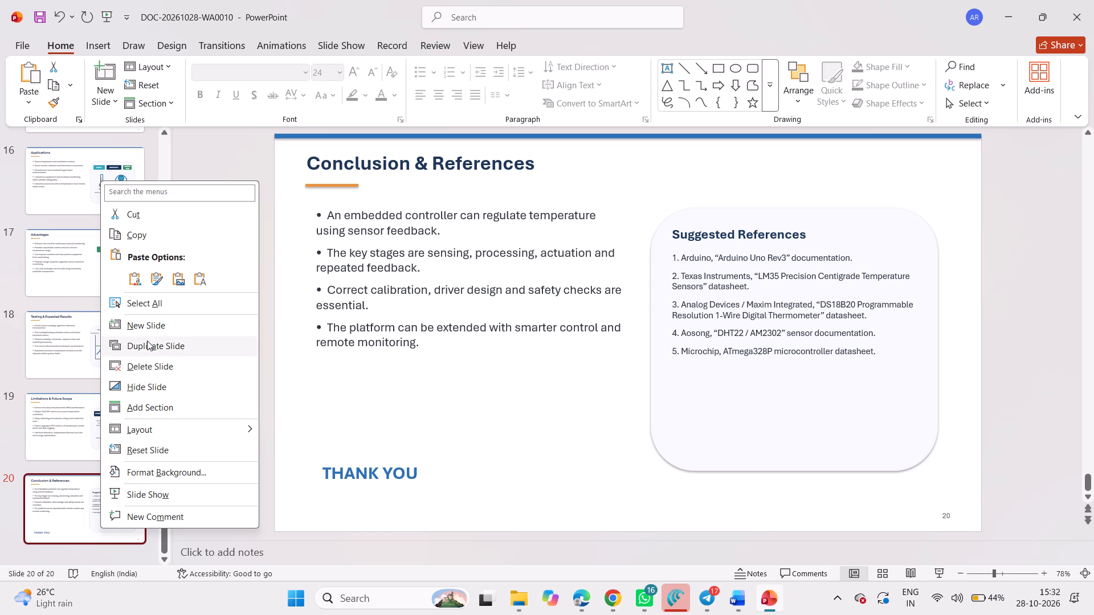
click(159, 321)
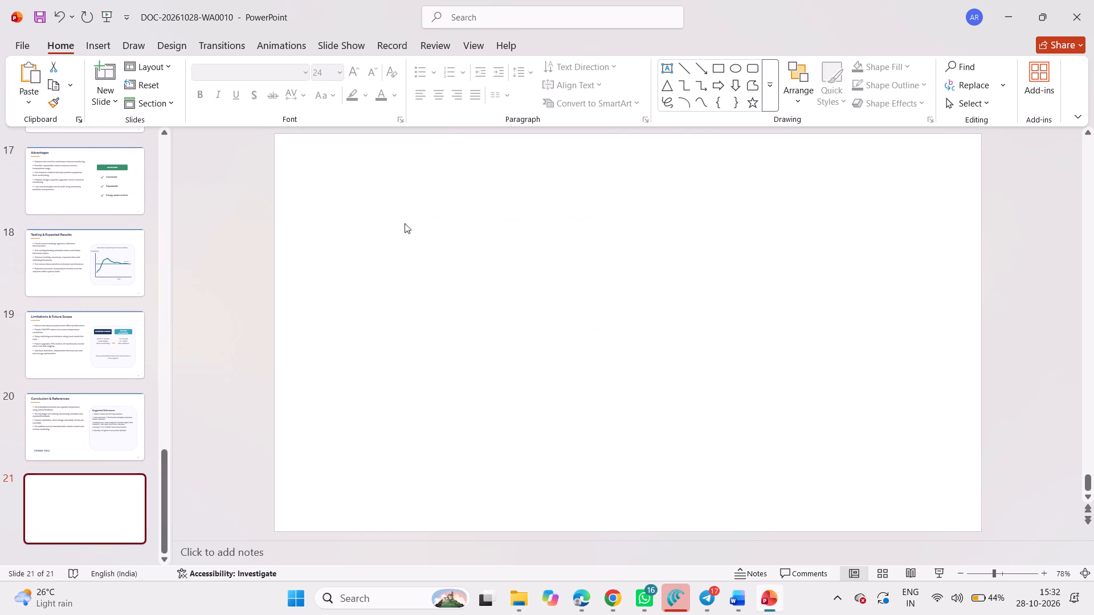
key(ctrl+c)
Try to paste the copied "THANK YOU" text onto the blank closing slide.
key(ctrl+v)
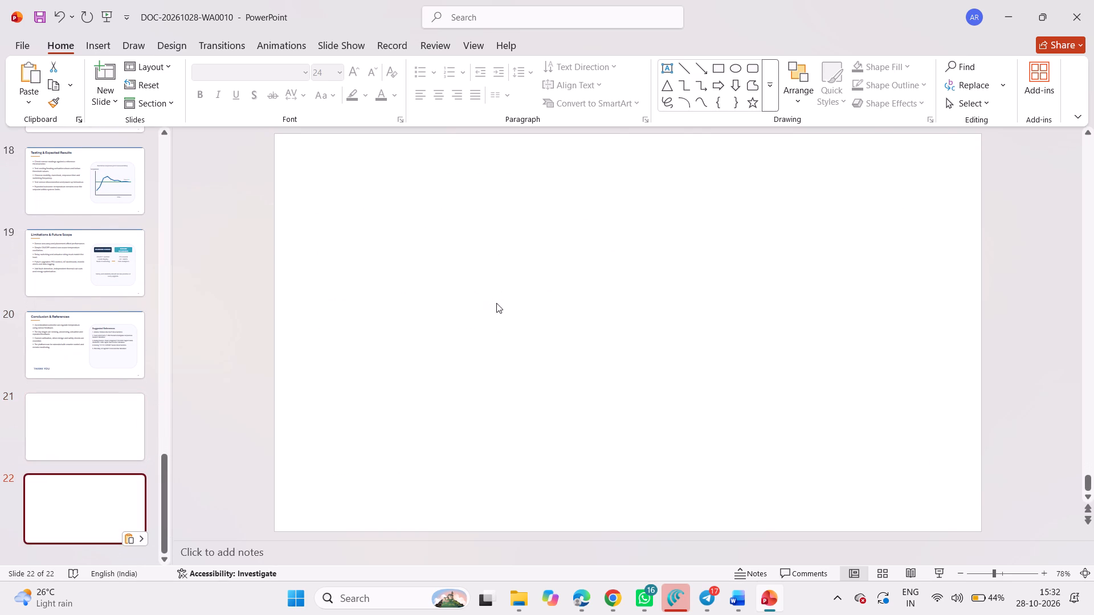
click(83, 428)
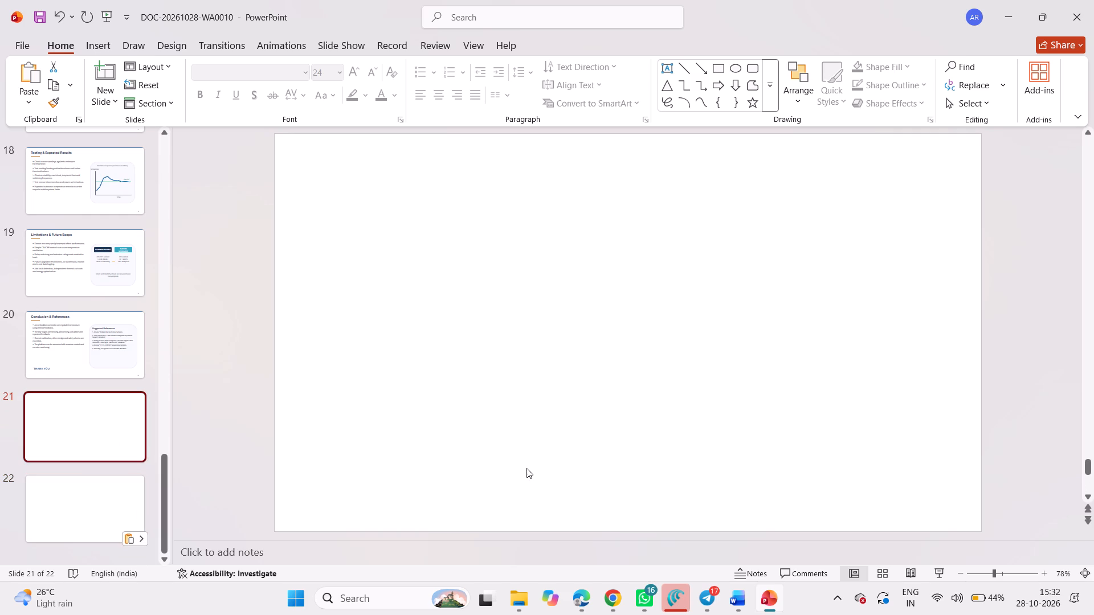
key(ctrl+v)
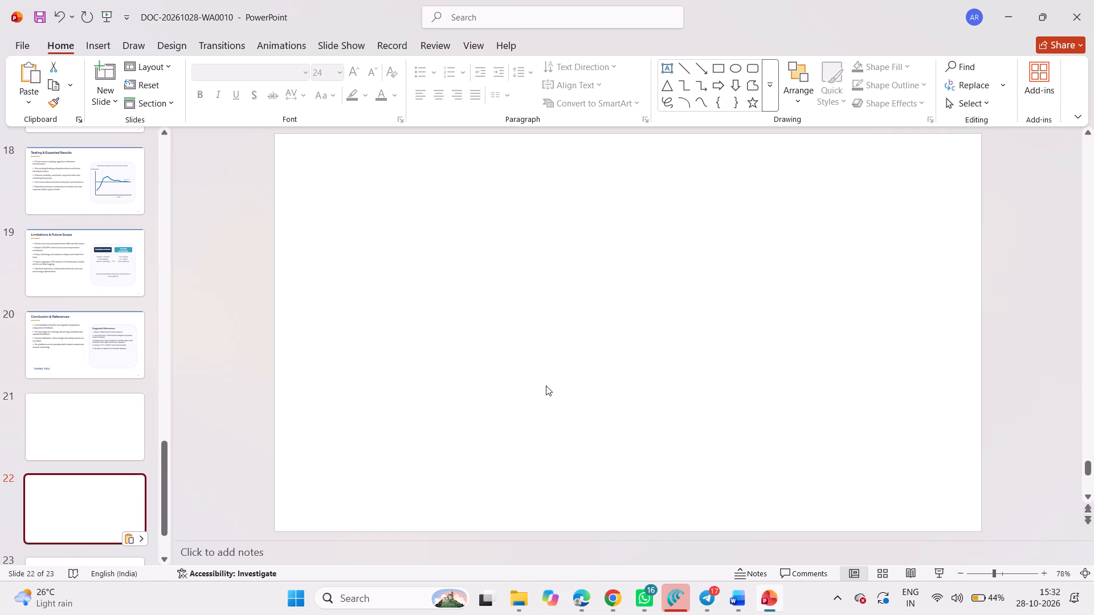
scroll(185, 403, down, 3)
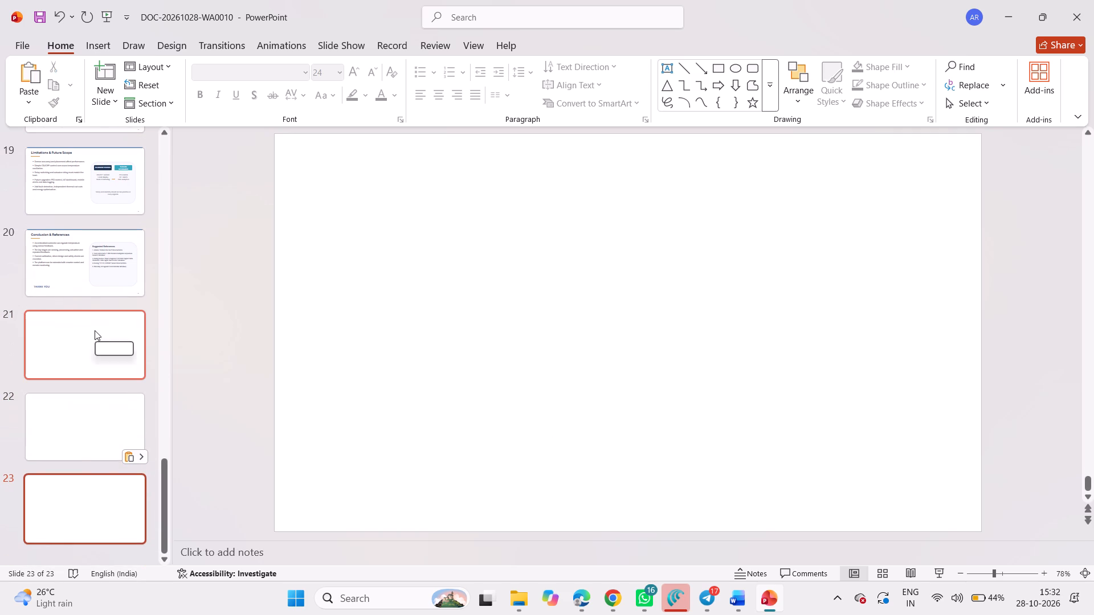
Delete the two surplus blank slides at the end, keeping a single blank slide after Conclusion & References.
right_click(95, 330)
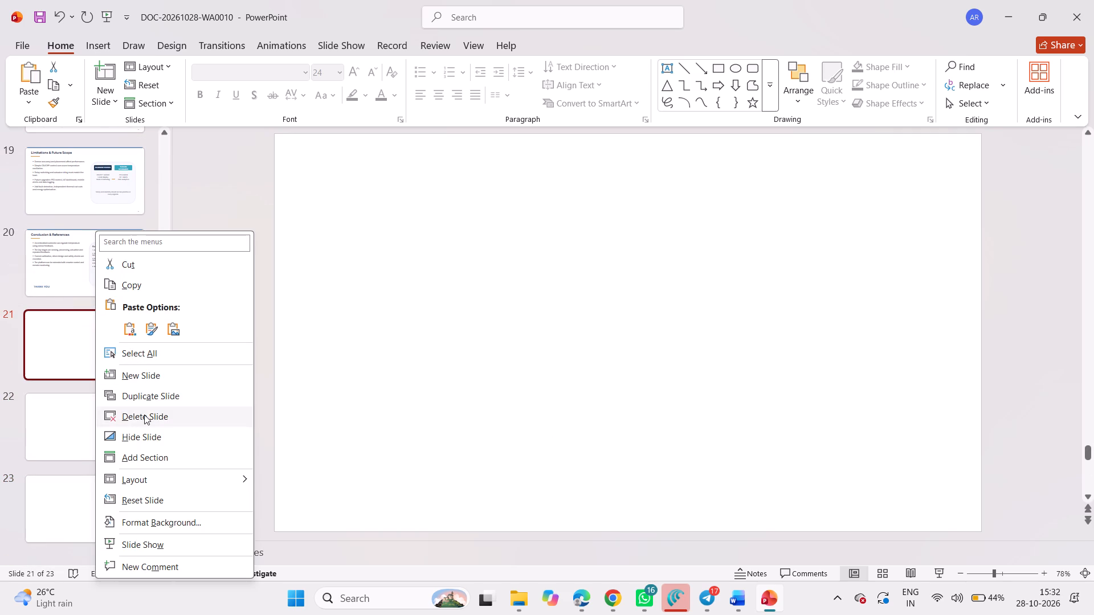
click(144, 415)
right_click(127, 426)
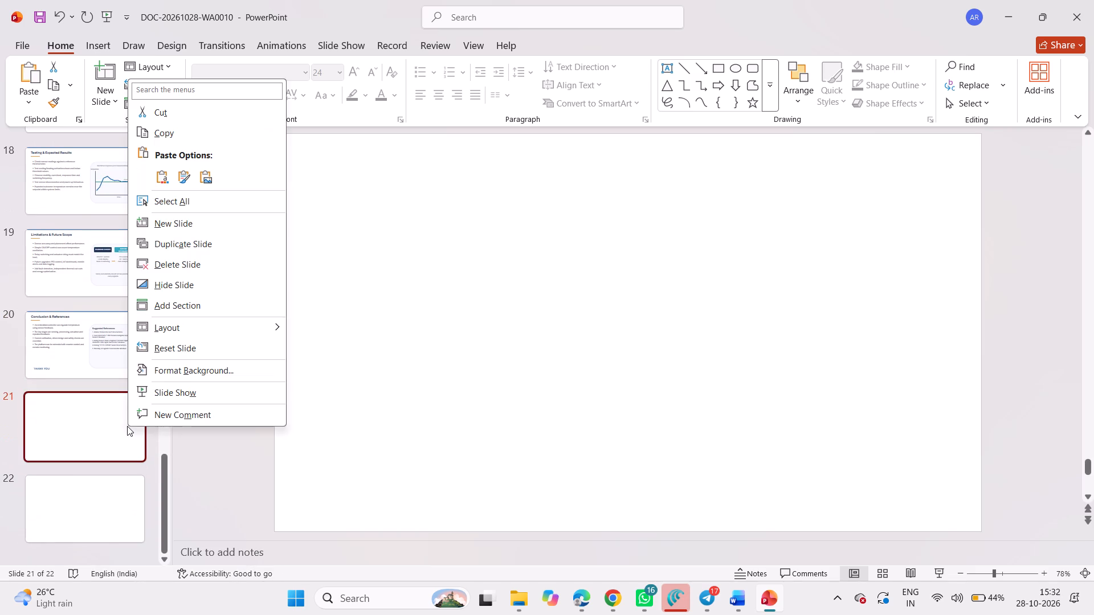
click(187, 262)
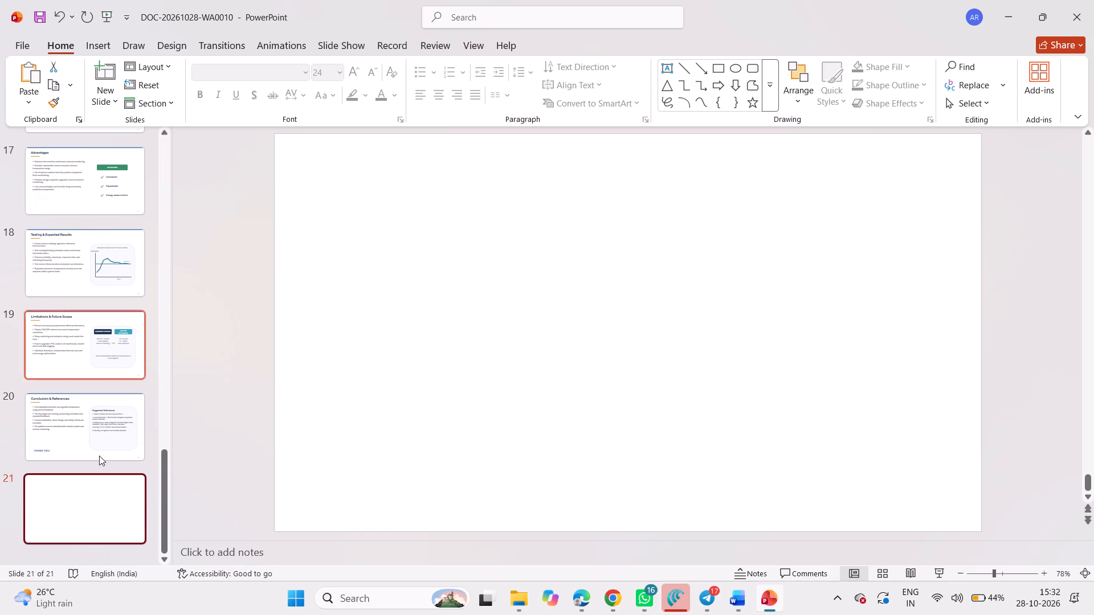
Copy the "THANK YOU" text box from the Conclusion & References slide onto the blank closing slide.
click(47, 420)
click(62, 419)
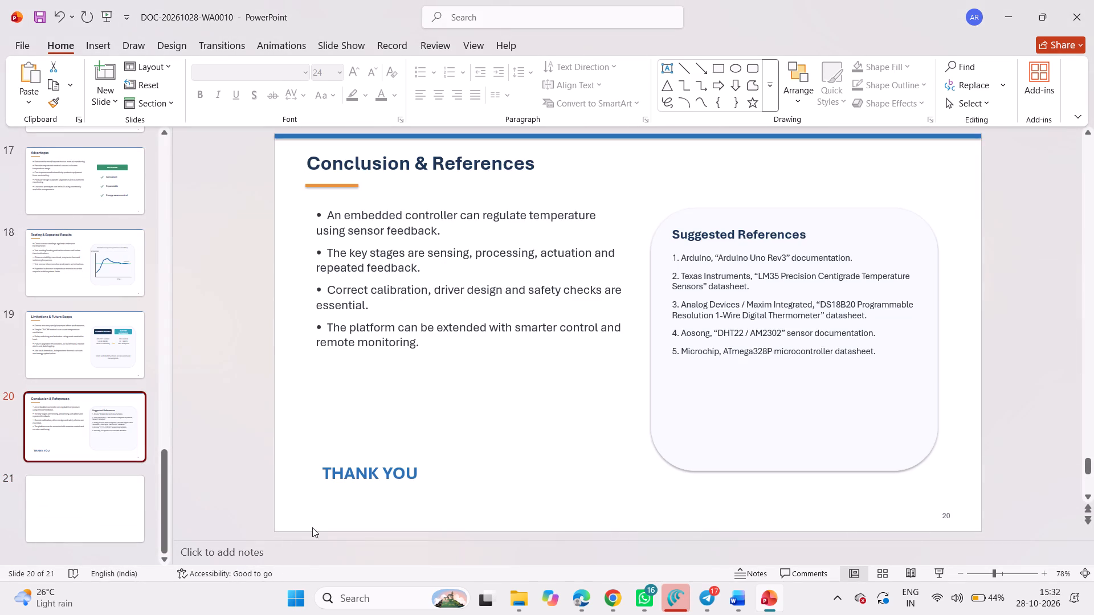
triple_click(428, 468)
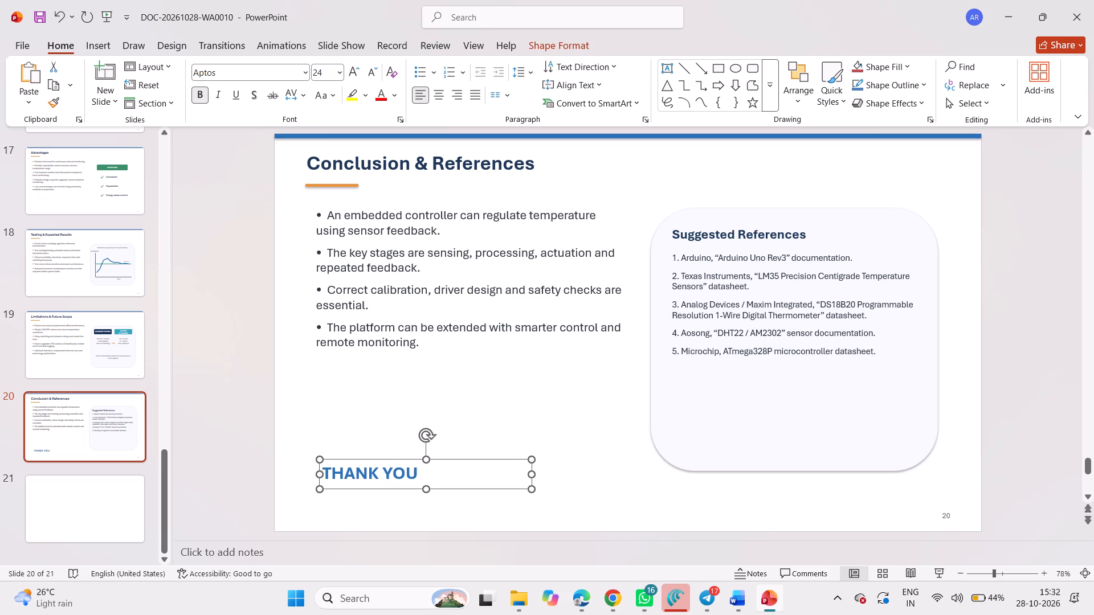
key(ctrl+c)
click(92, 512)
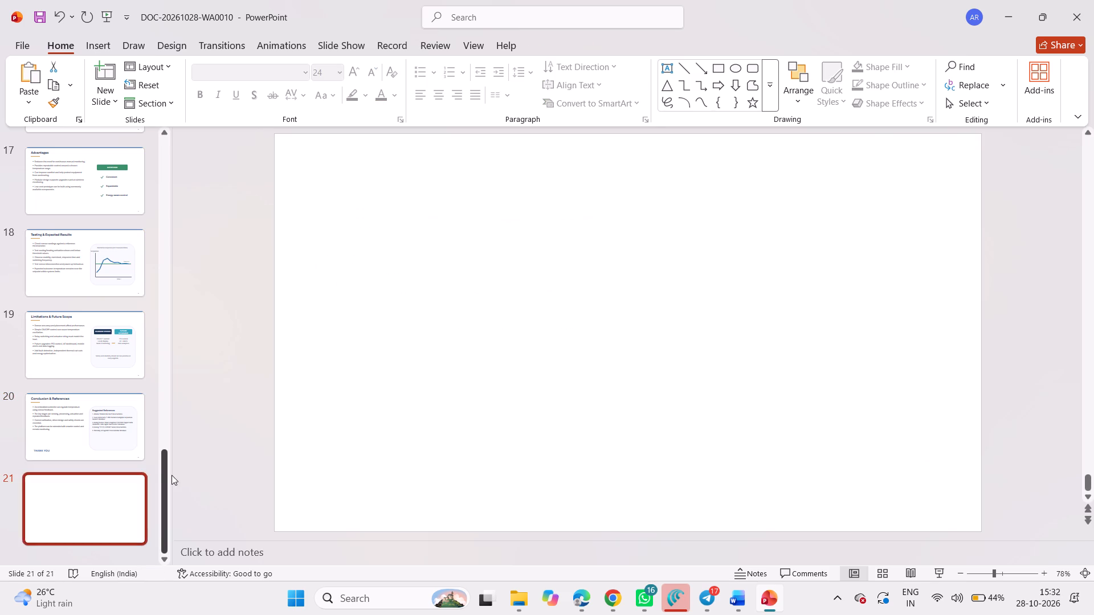
key(ctrl+v)
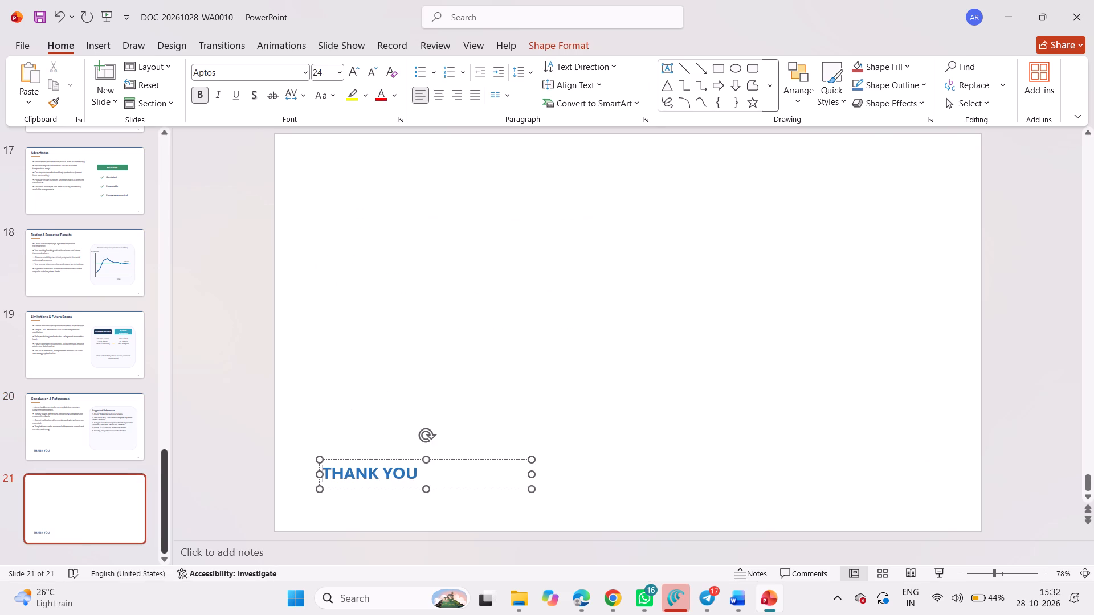
Widen the "THANK YOU" text box and move it up to the upper middle of the closing slide.
drag(365, 480, 513, 479)
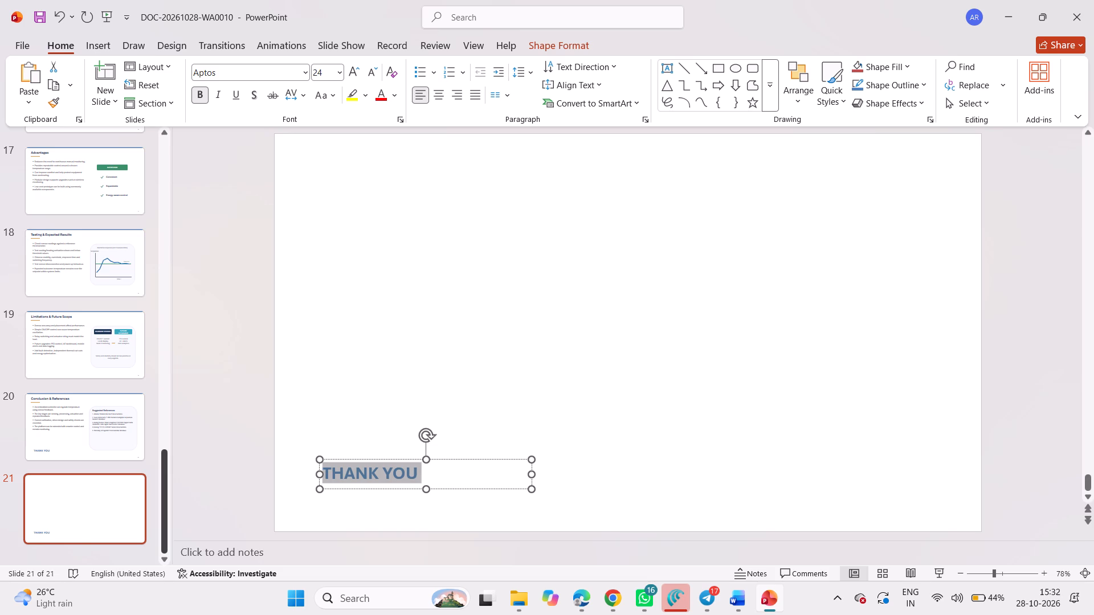
drag(513, 479, 534, 473)
drag(533, 473, 826, 416)
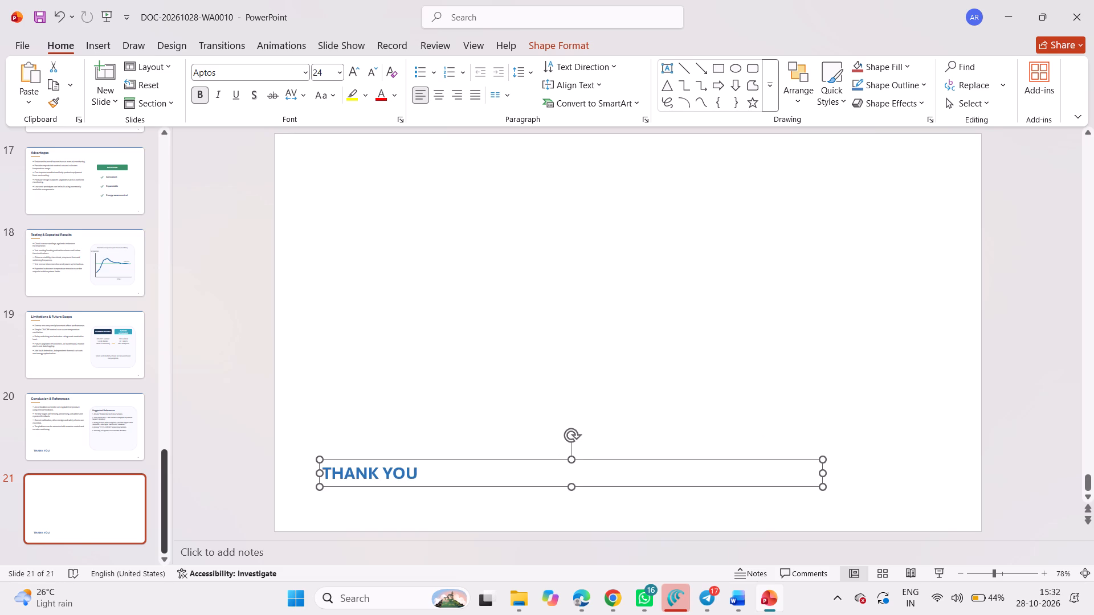
drag(573, 458, 659, 245)
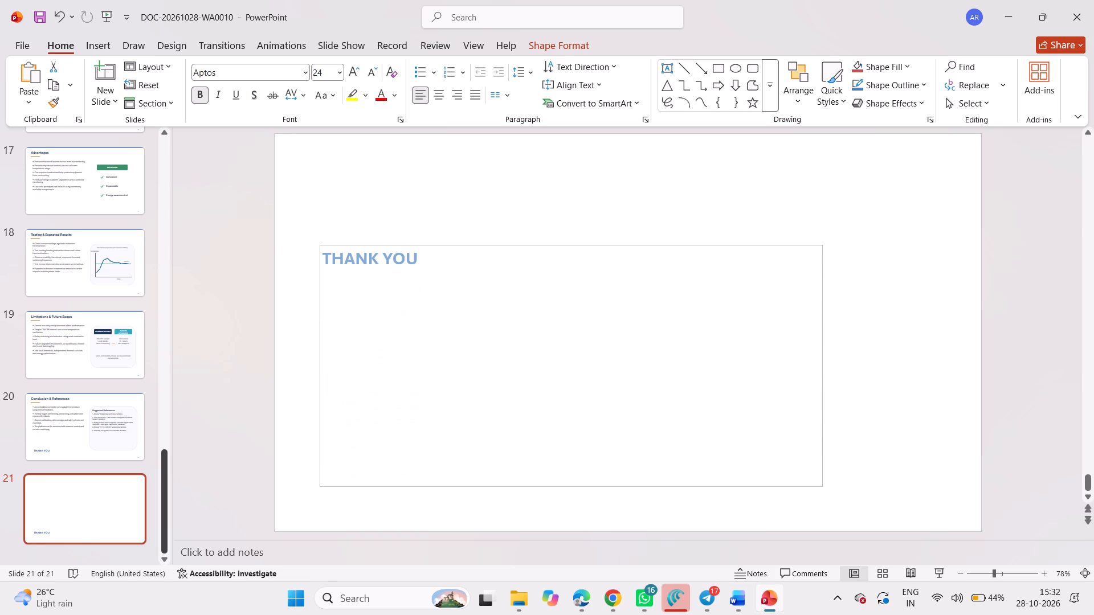
drag(659, 245, 675, 249)
drag(320, 475, 561, 306)
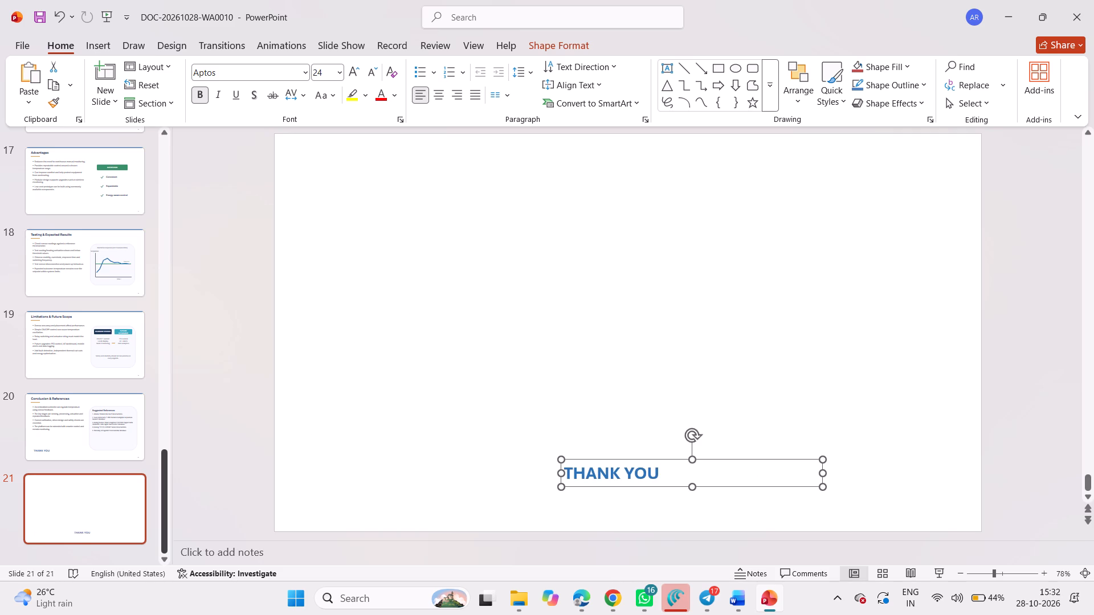
drag(563, 458, 446, 249)
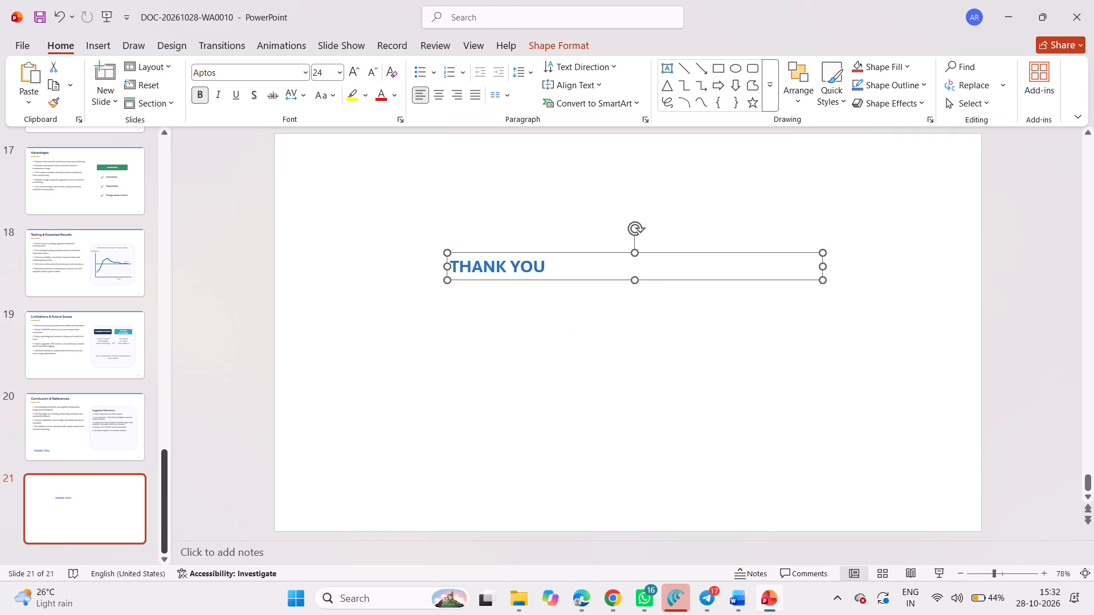
drag(539, 265, 607, 266)
click(573, 391)
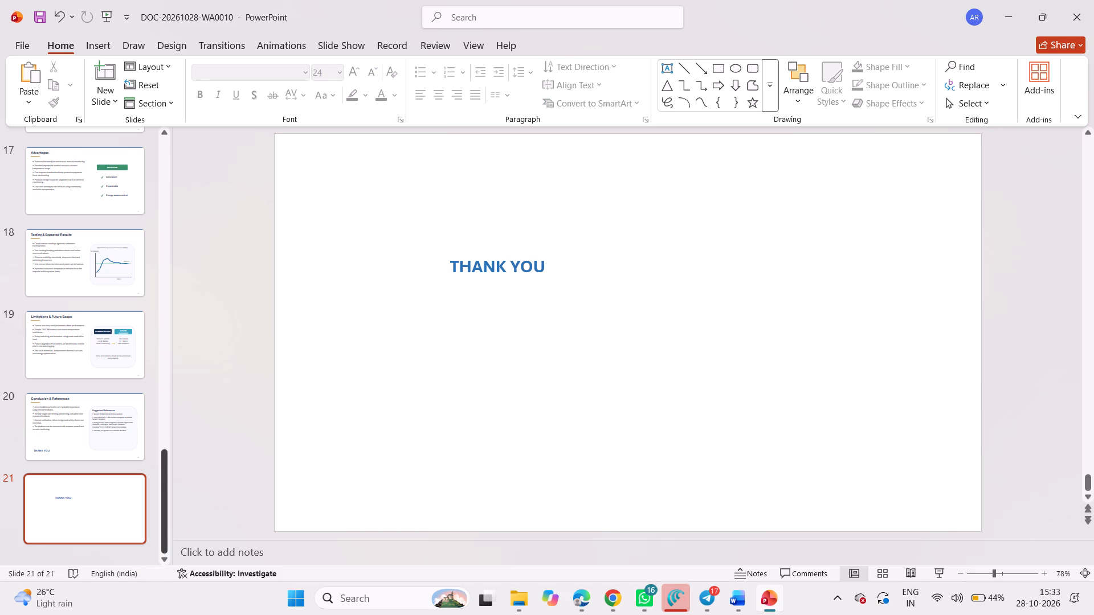
Set the "THANK YOU" text's font size to 60.
drag(452, 265, 573, 265)
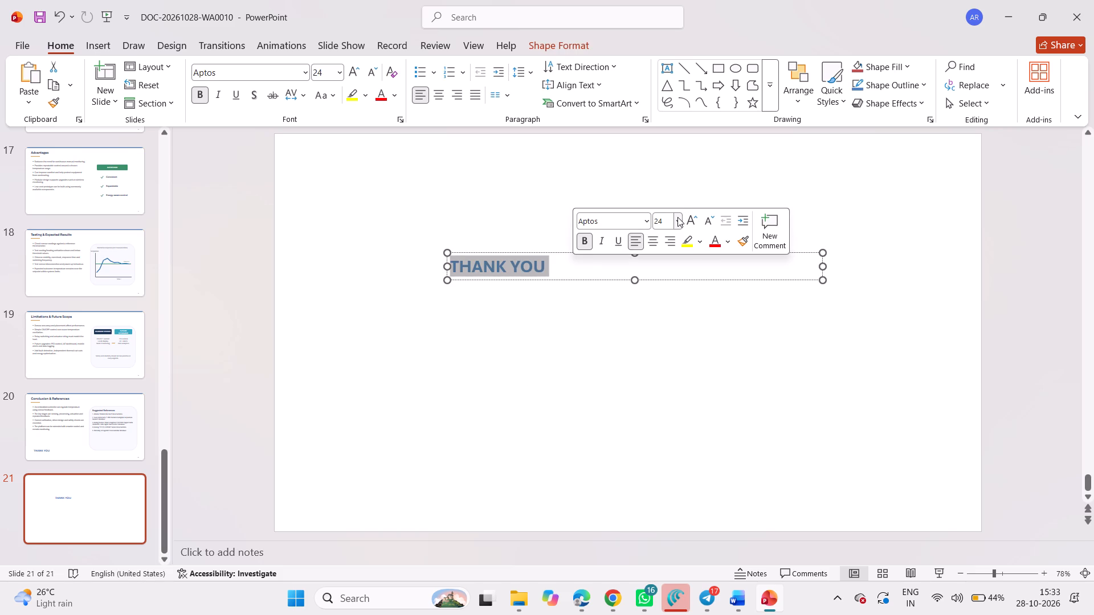
click(677, 217)
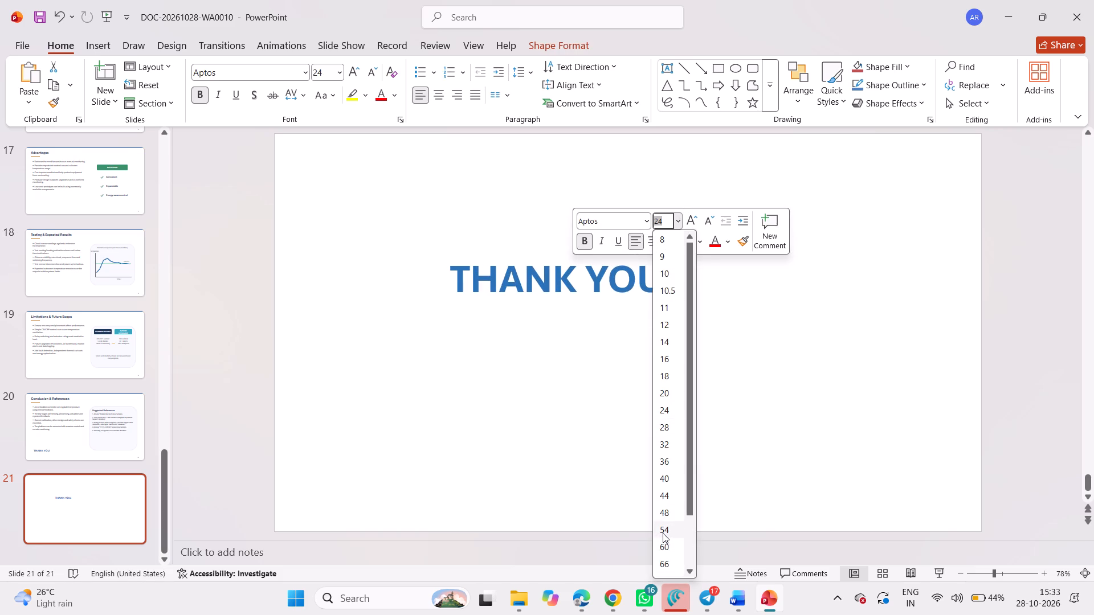
click(665, 546)
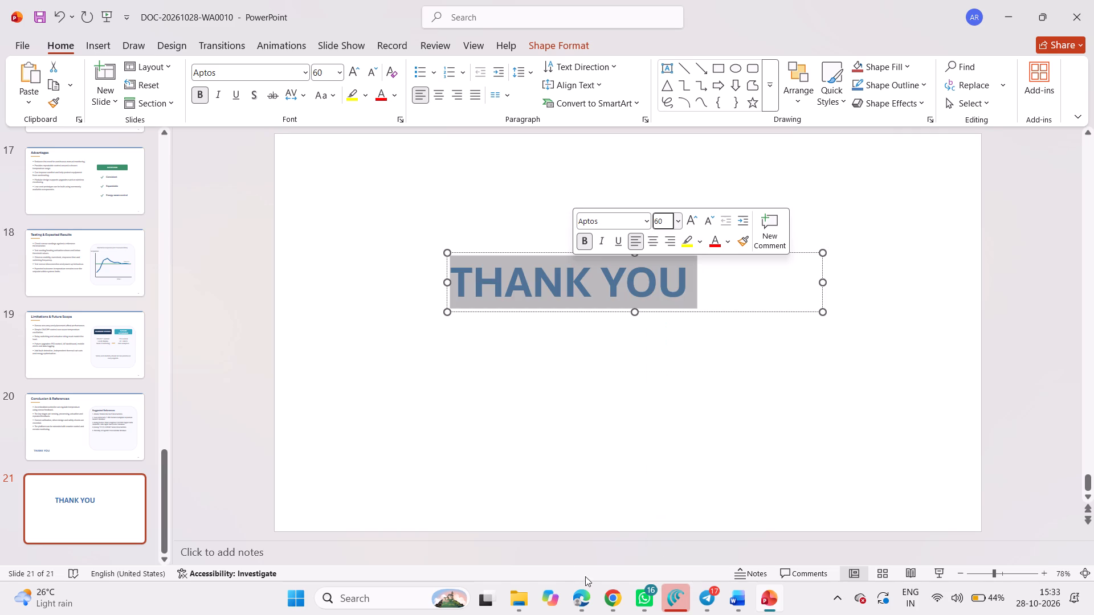
click(612, 445)
Pull the "THANK YOU" text box's left edge inward so the text sits near the slide's horizontal centre.
click(408, 263)
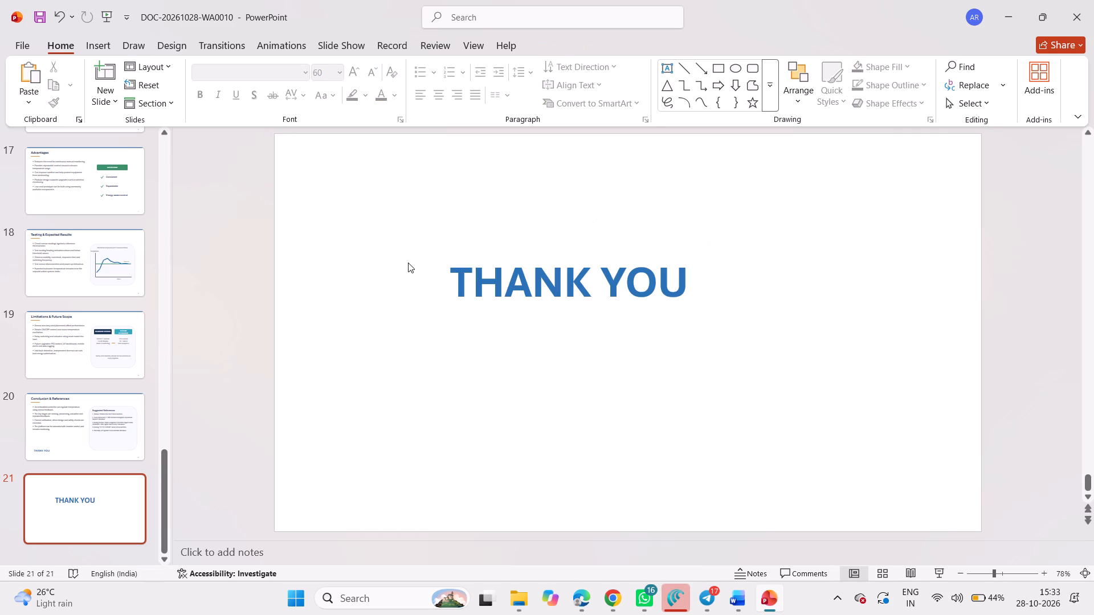
click(456, 265)
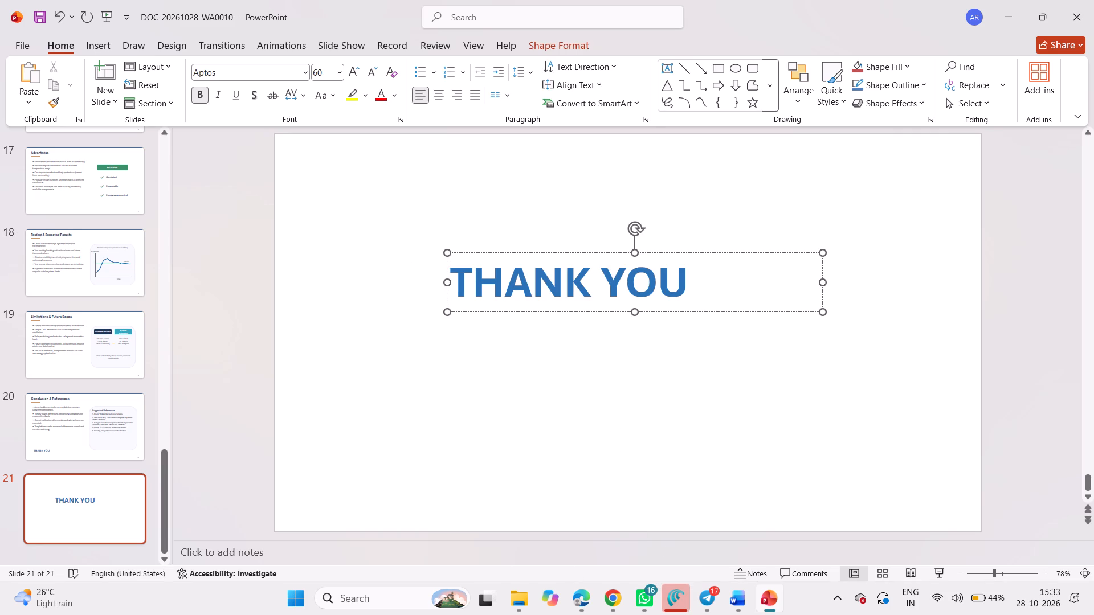
click(447, 307)
drag(447, 307, 485, 486)
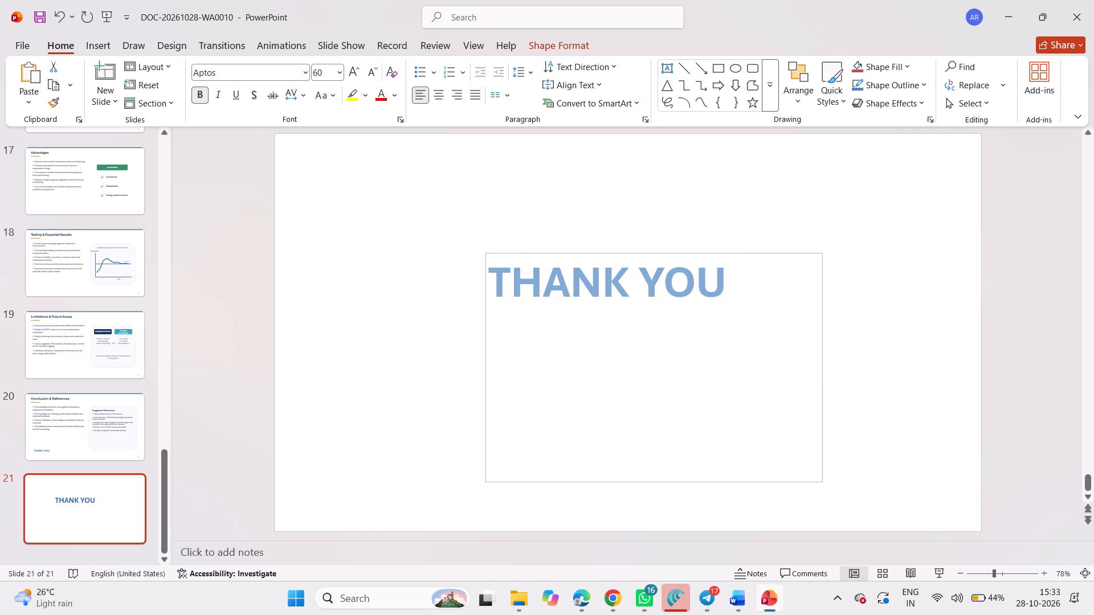
drag(485, 486, 496, 565)
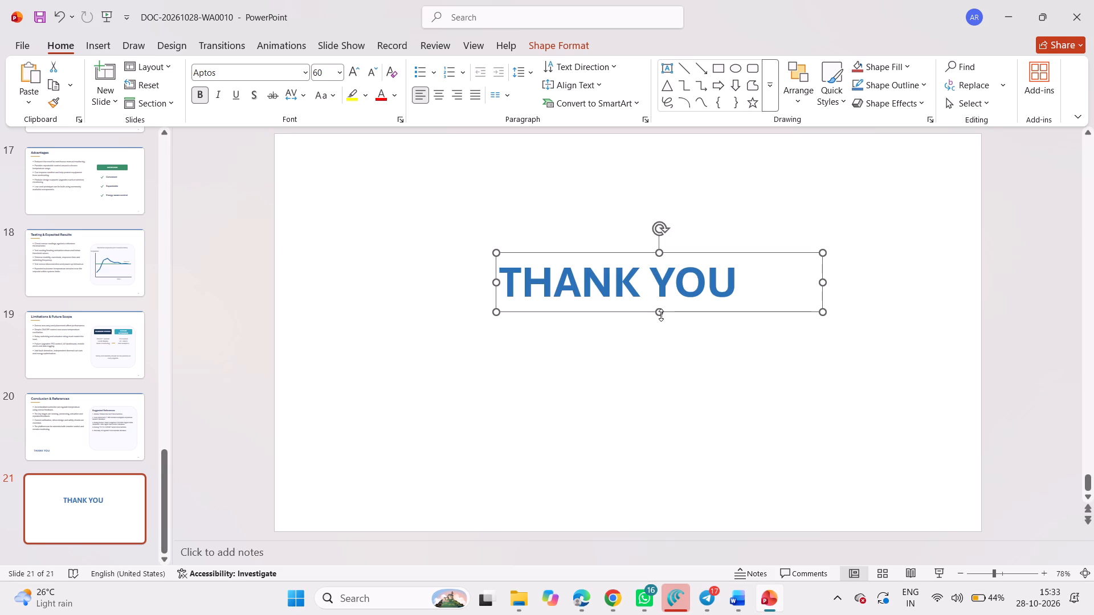
drag(661, 313, 631, 444)
drag(658, 250, 629, 291)
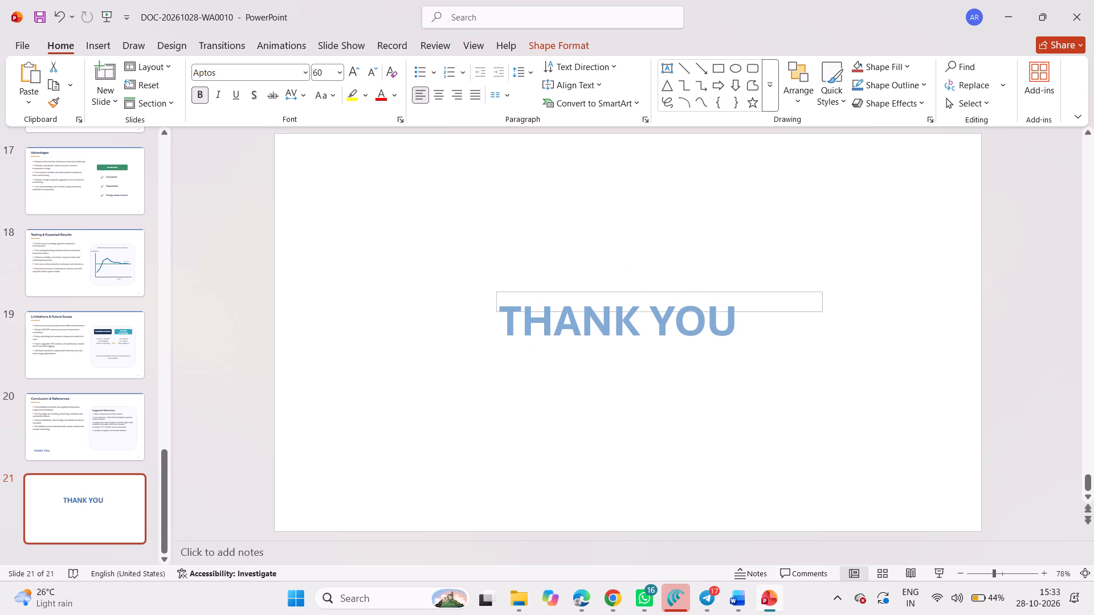
drag(629, 291, 626, 290)
drag(660, 253, 650, 284)
click(671, 360)
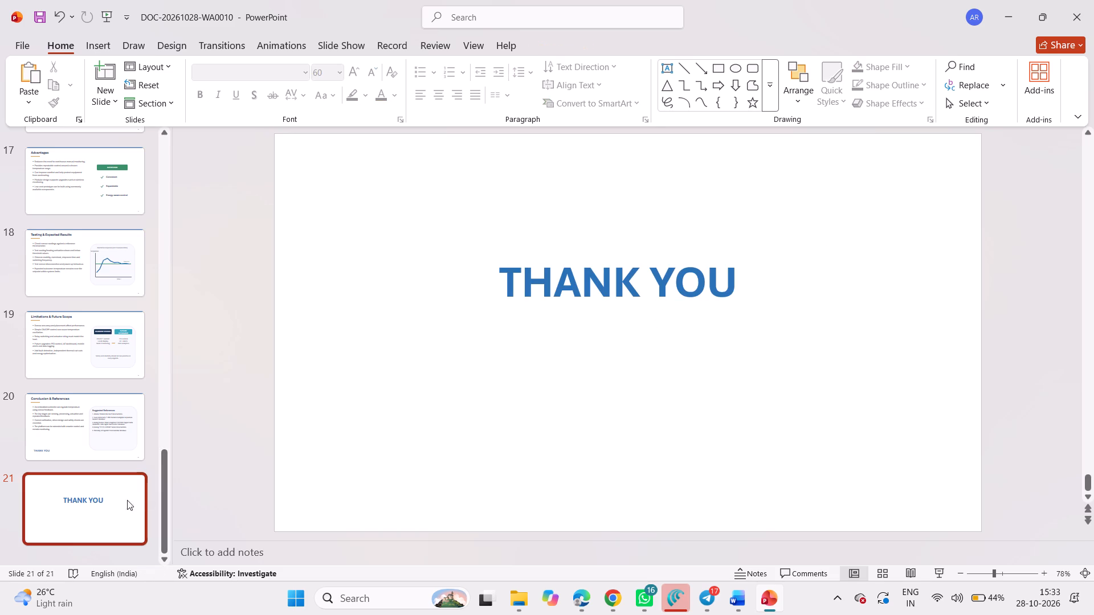
Add a new blank slide directly after the title slide.
click(95, 494)
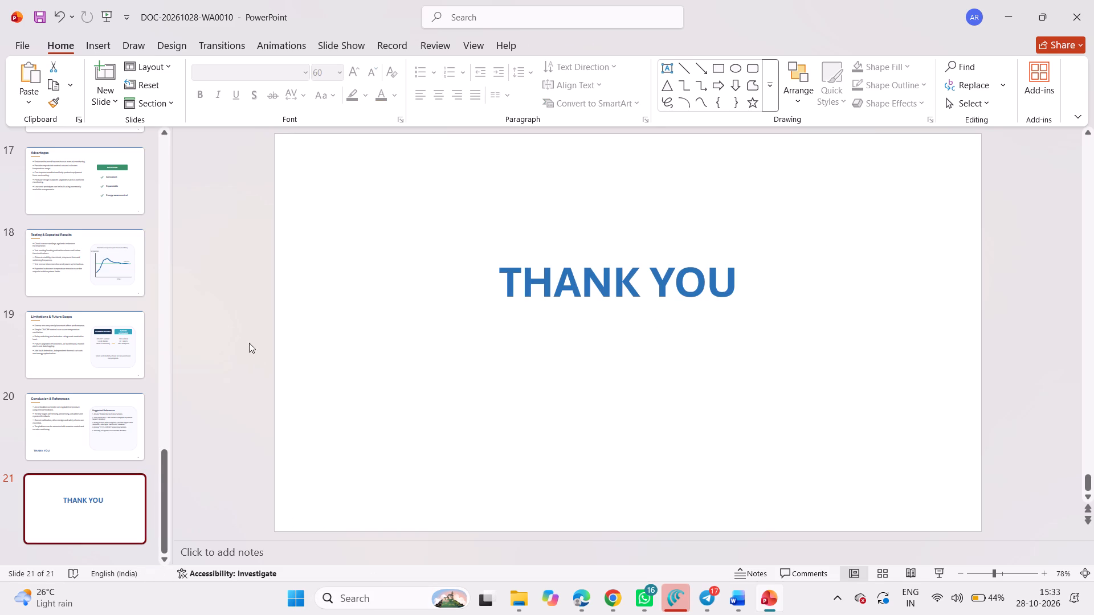
scroll(64, 298, up, 15)
scroll(64, 298, up, 6)
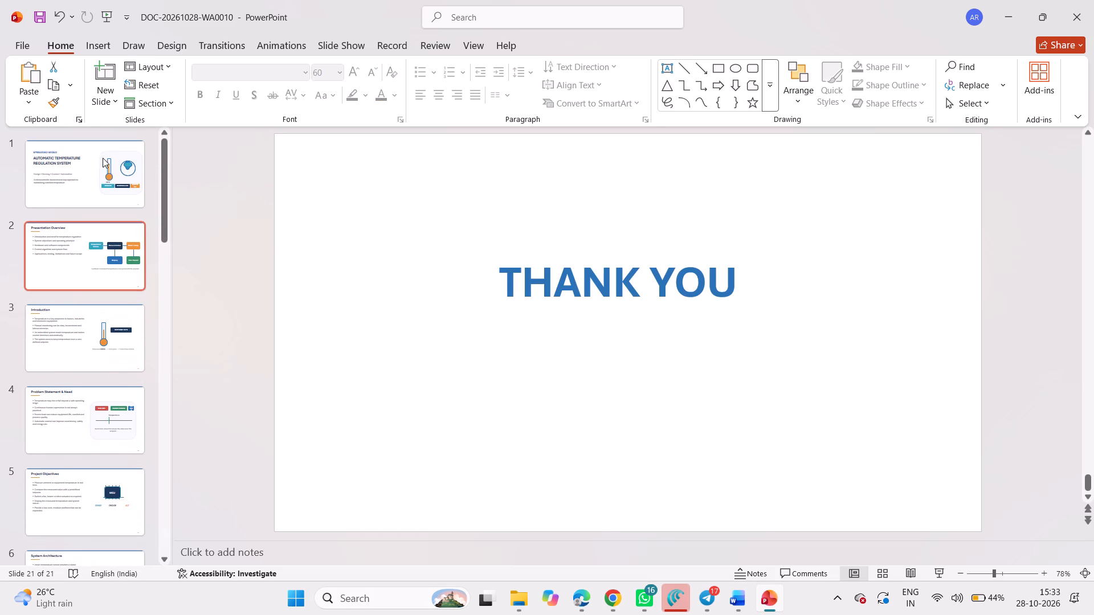
right_click(106, 154)
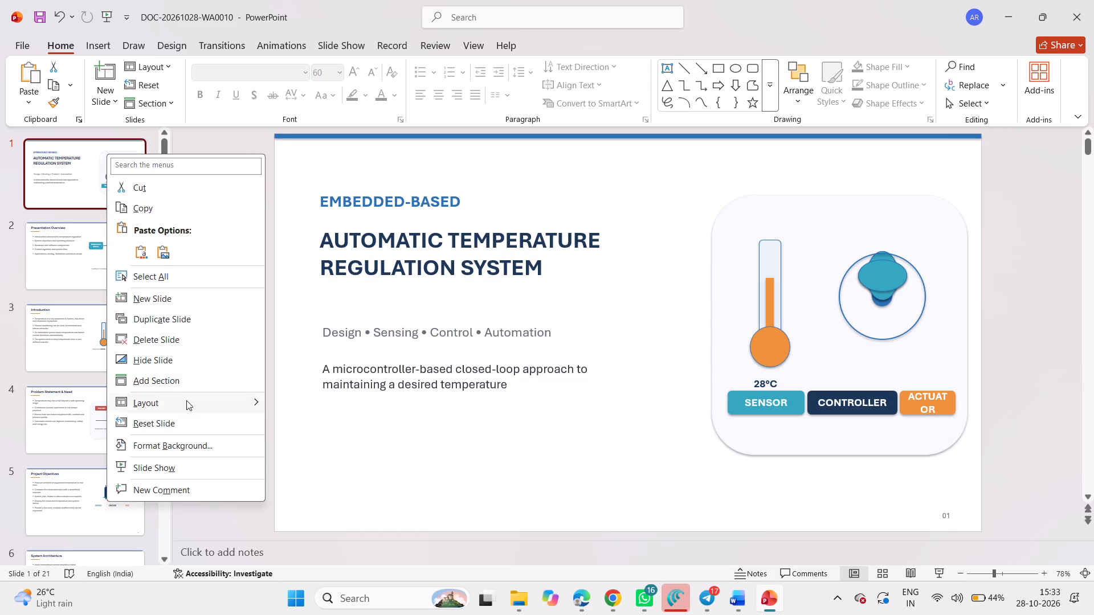
click(198, 292)
Move the new blank slide ahead of the title slide so it becomes the first slide.
drag(107, 174, 105, 247)
drag(89, 183, 65, 265)
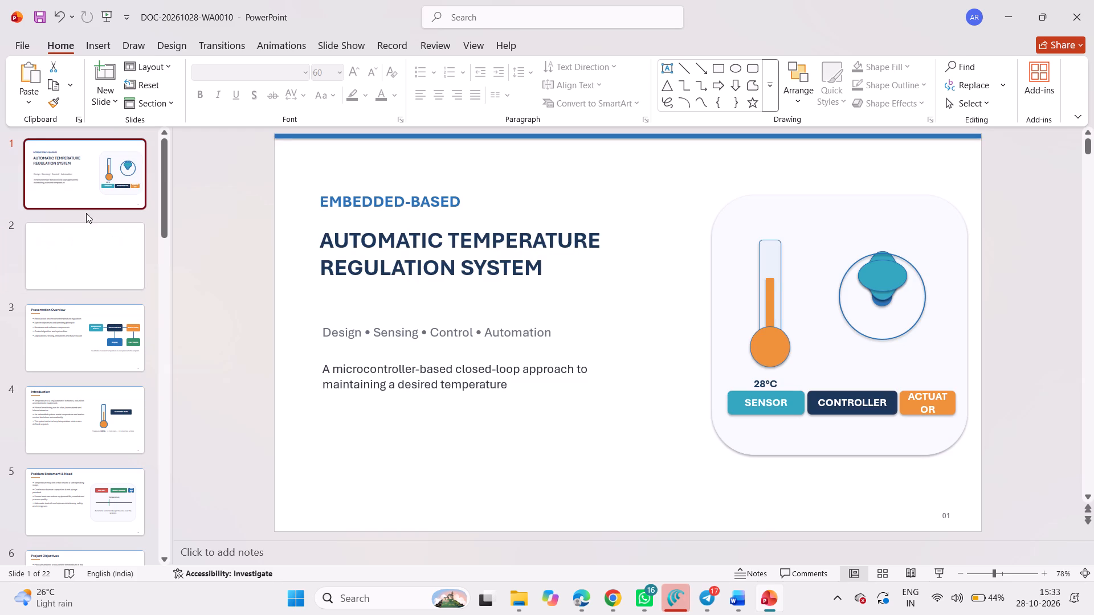
right_drag(72, 253, 64, 163)
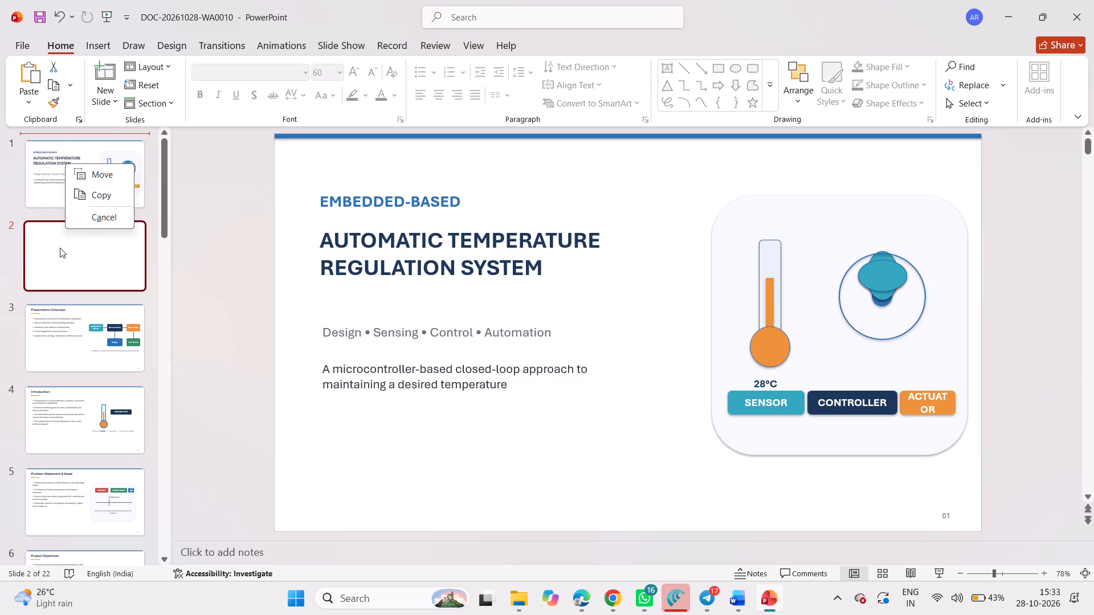
drag(60, 248, 71, 251)
right_click(71, 251)
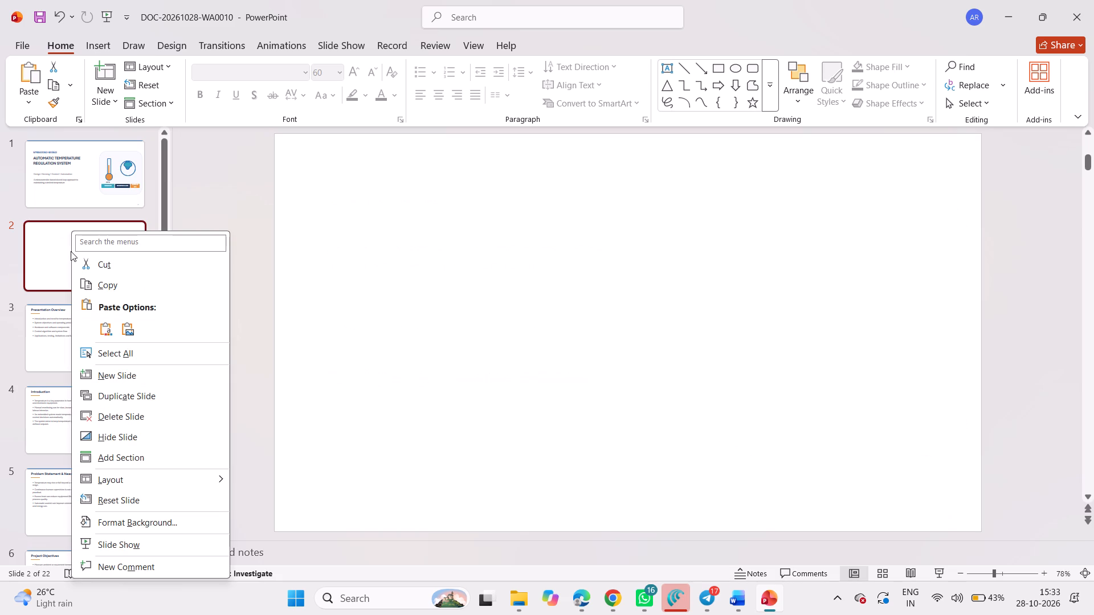
click(71, 252)
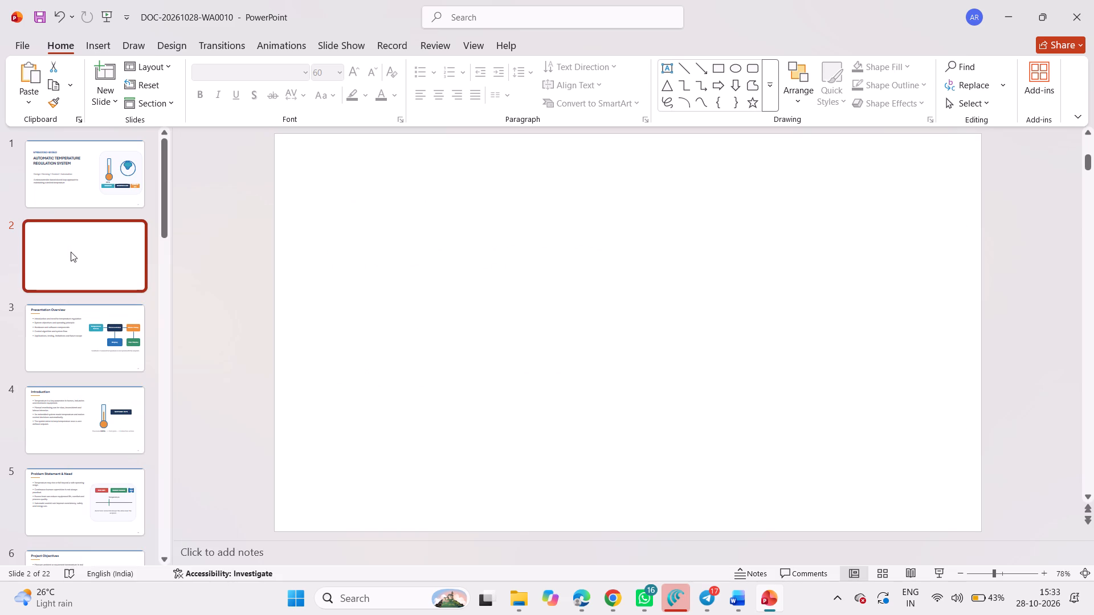
click(71, 252)
right_click(71, 252)
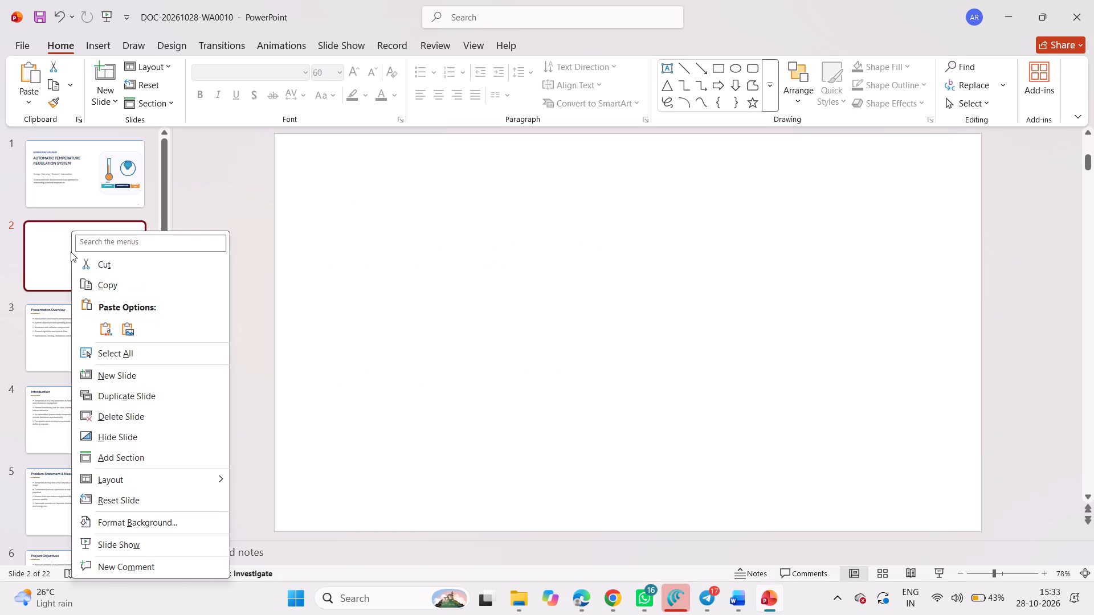
click(59, 243)
right_drag(59, 243, 85, 175)
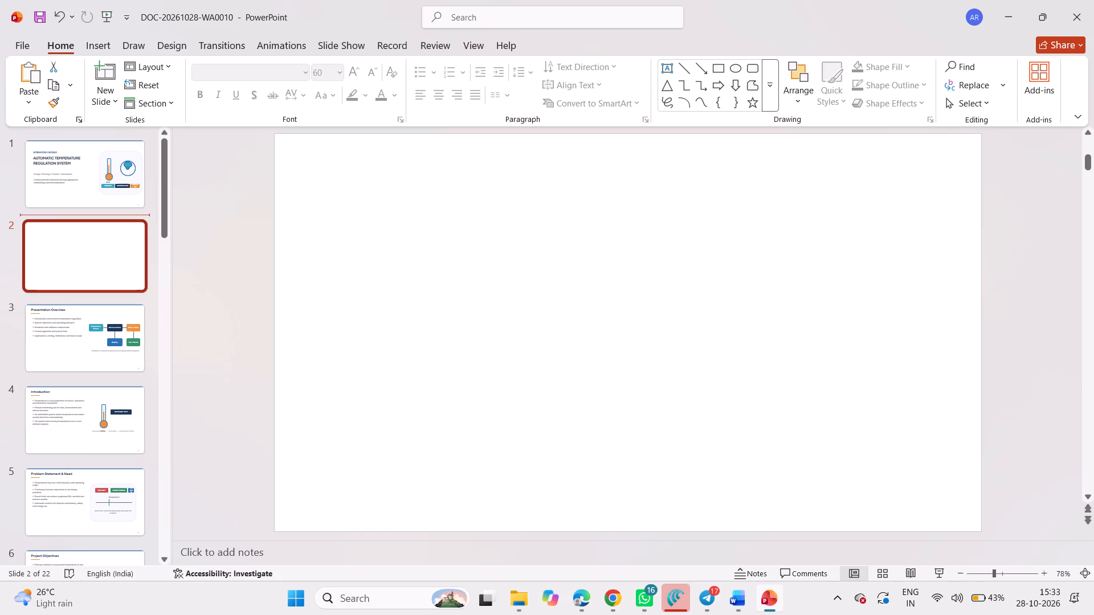
right_drag(85, 175, 90, 152)
click(120, 163)
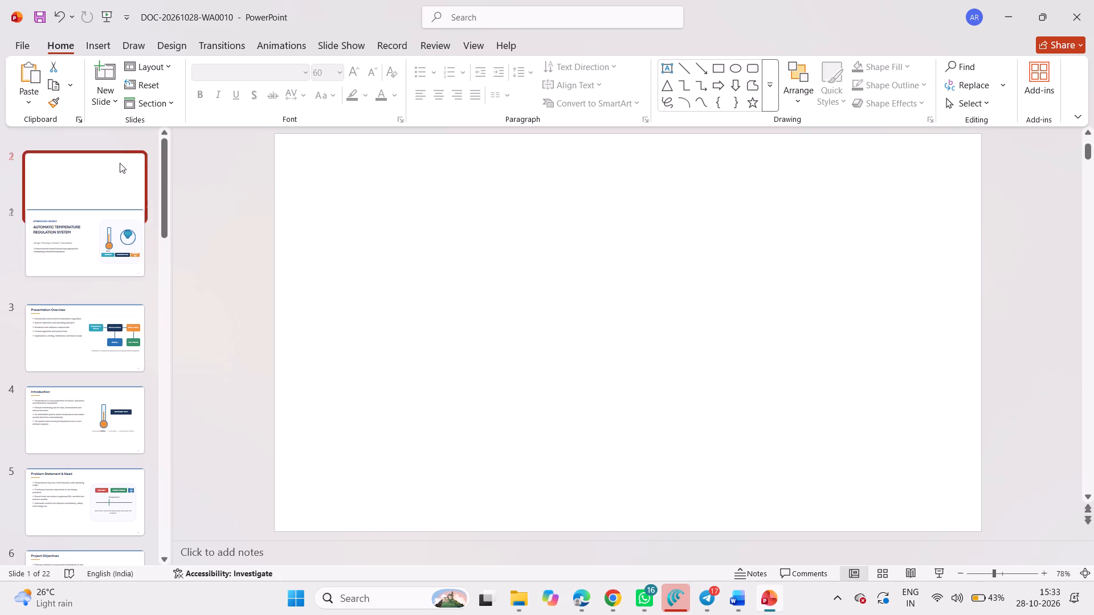
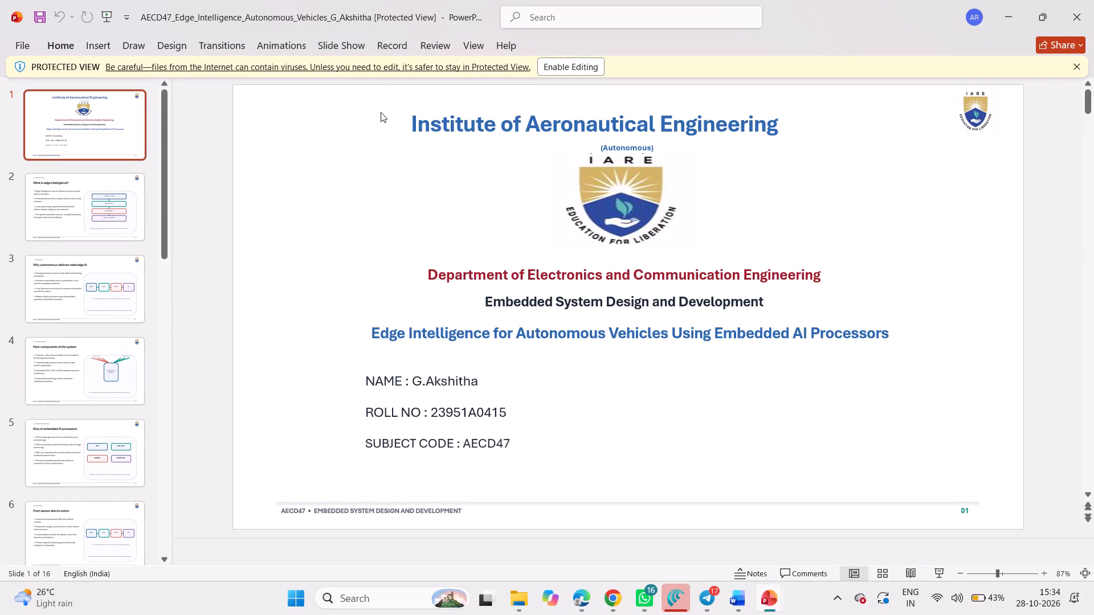
Enable editing for the protected Edge Intelligence for Autonomous Vehicles presentation.
drag(381, 112, 395, 122)
drag(395, 122, 578, 67)
click(578, 67)
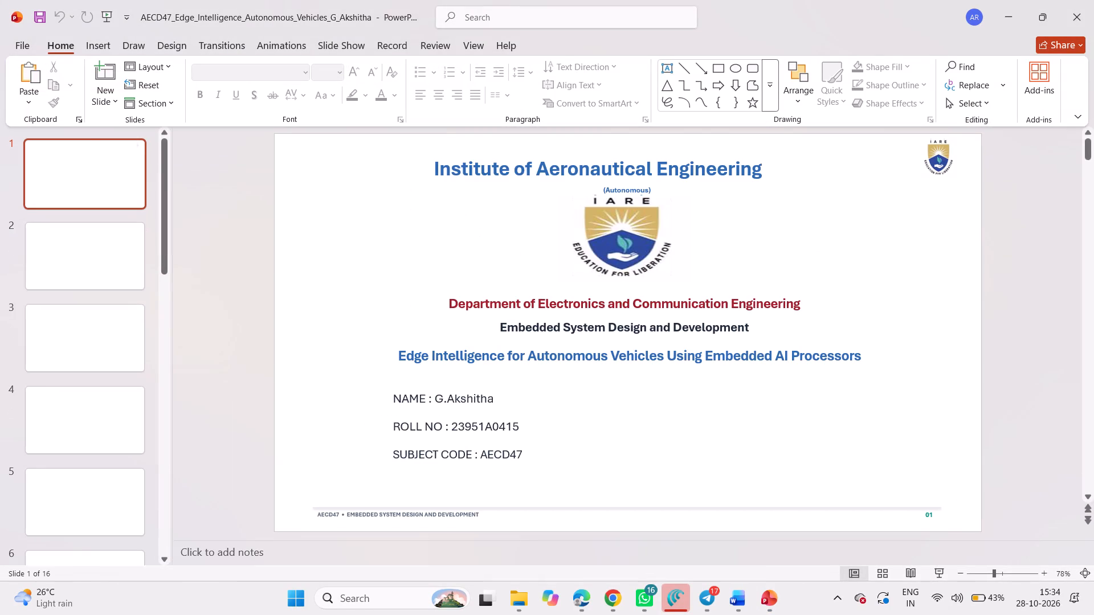
Shift the "Institute of Aeronautical Engineering" heading sideways so it is centred above the "(Autonomous)" line and logo.
drag(418, 166, 435, 163)
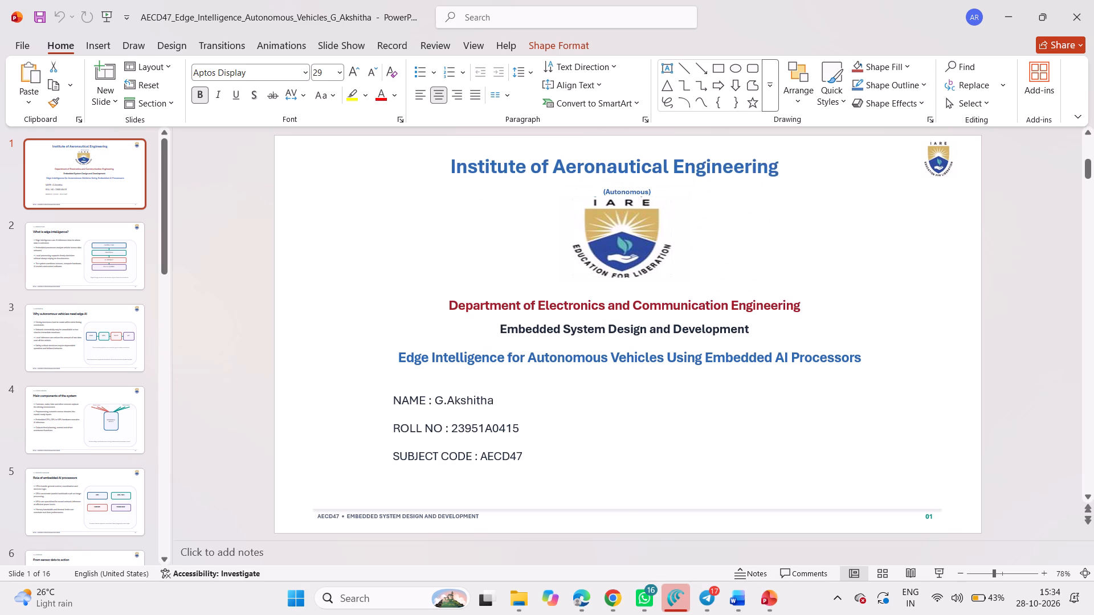
drag(435, 163, 452, 162)
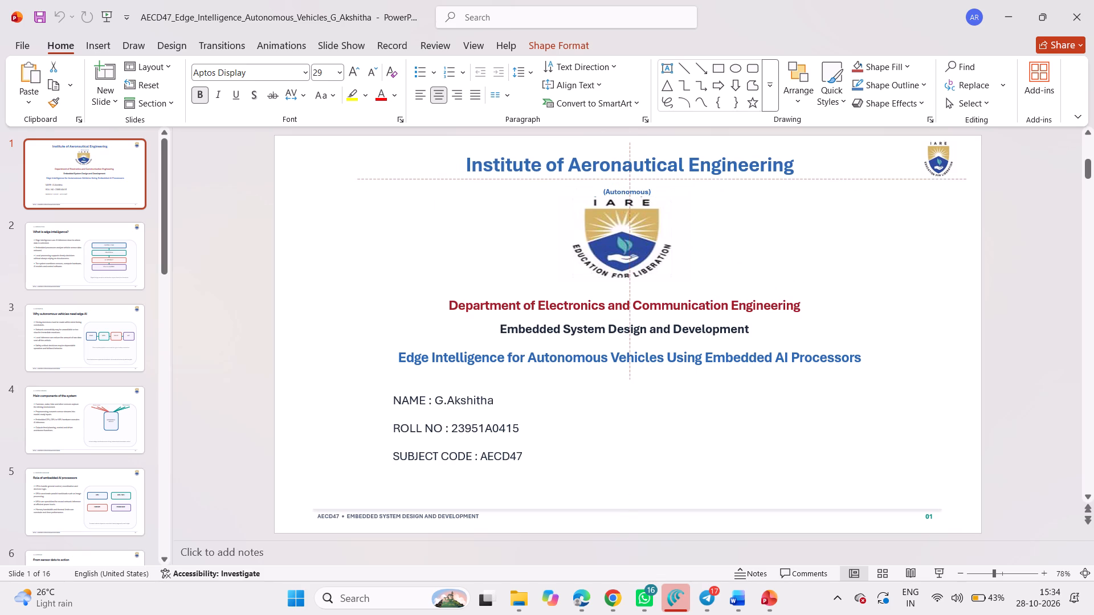
drag(452, 162, 449, 162)
click(437, 224)
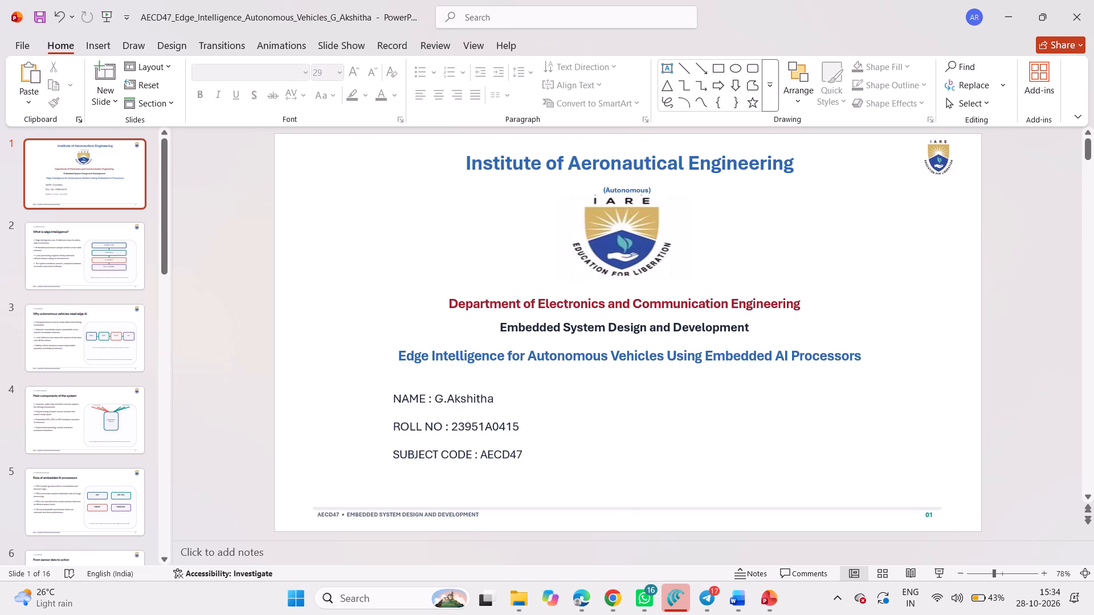
Copy the "Institute of Aeronautical Engineering" heading onto the blank first slide of DOC-20261028-WA0010 and place it at the slide's top.
drag(466, 162, 726, 147)
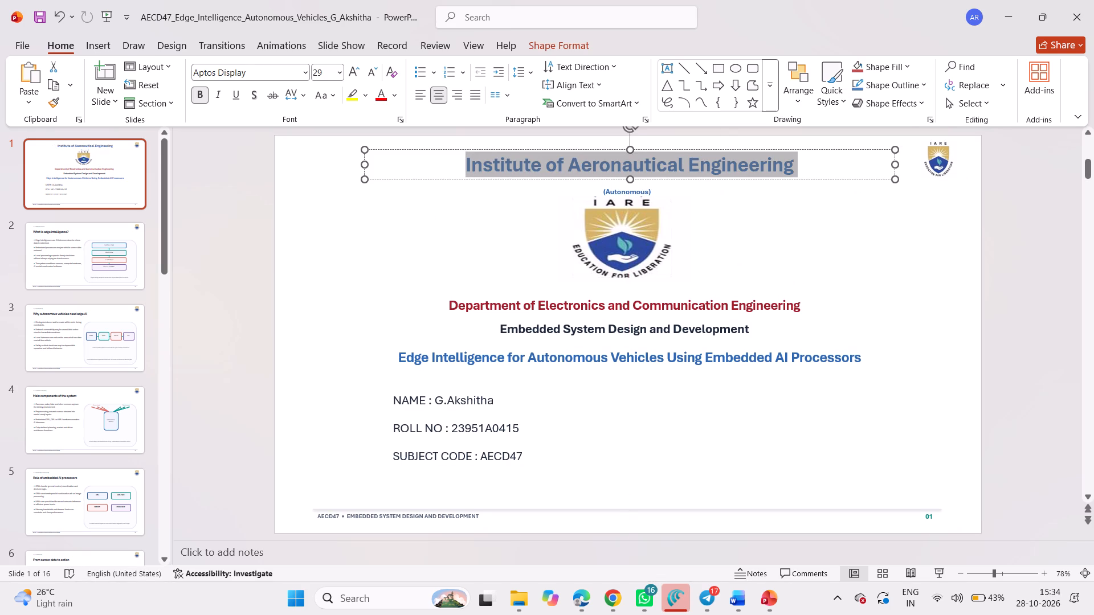
key(ctrl+c)
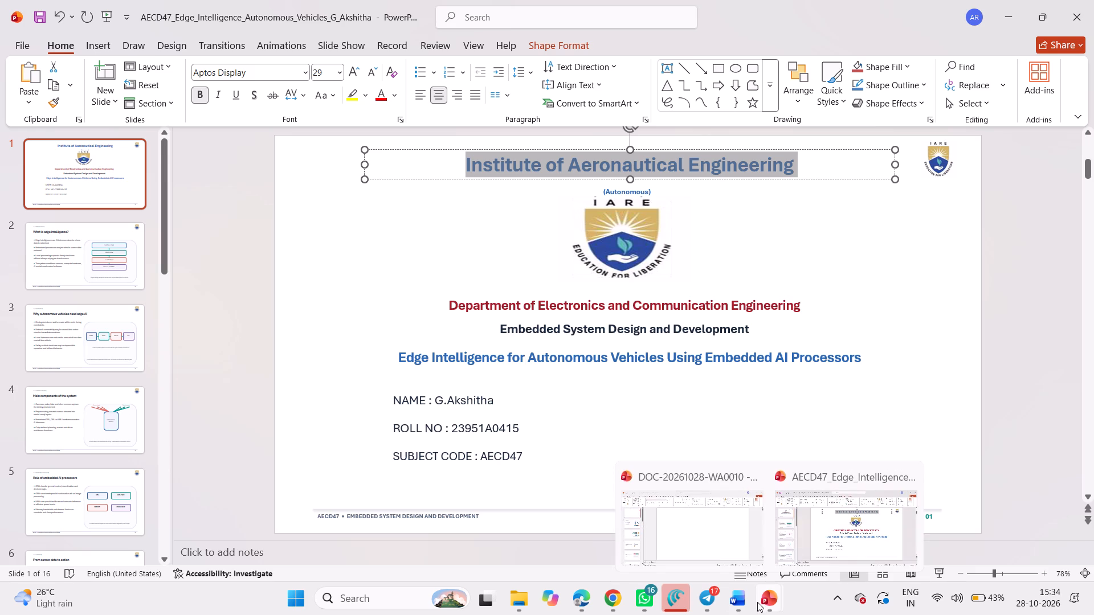
click(707, 548)
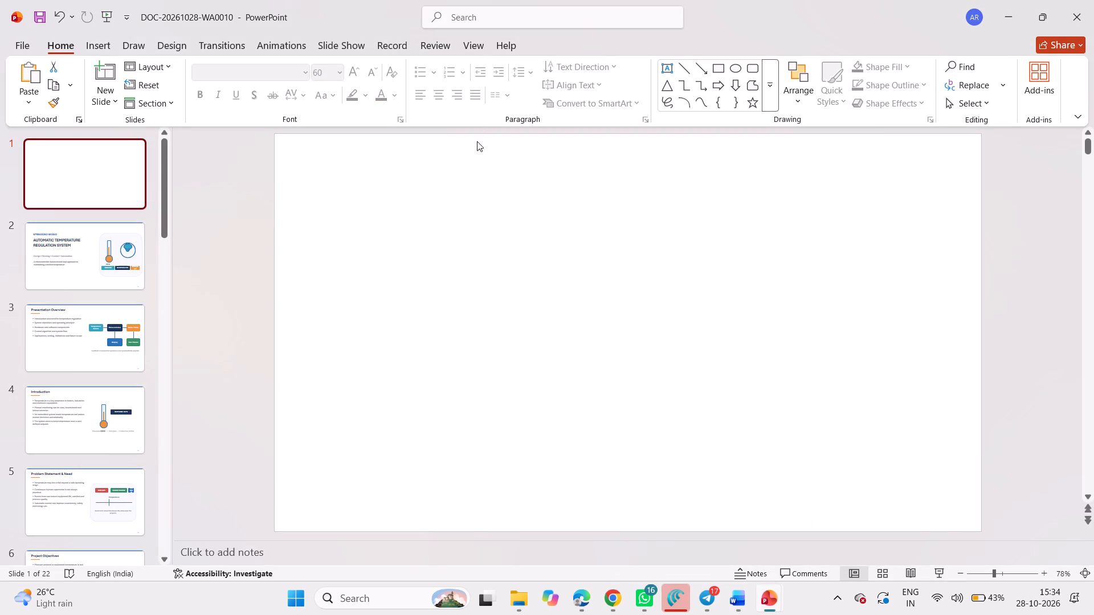
click(439, 157)
key(ctrl+v)
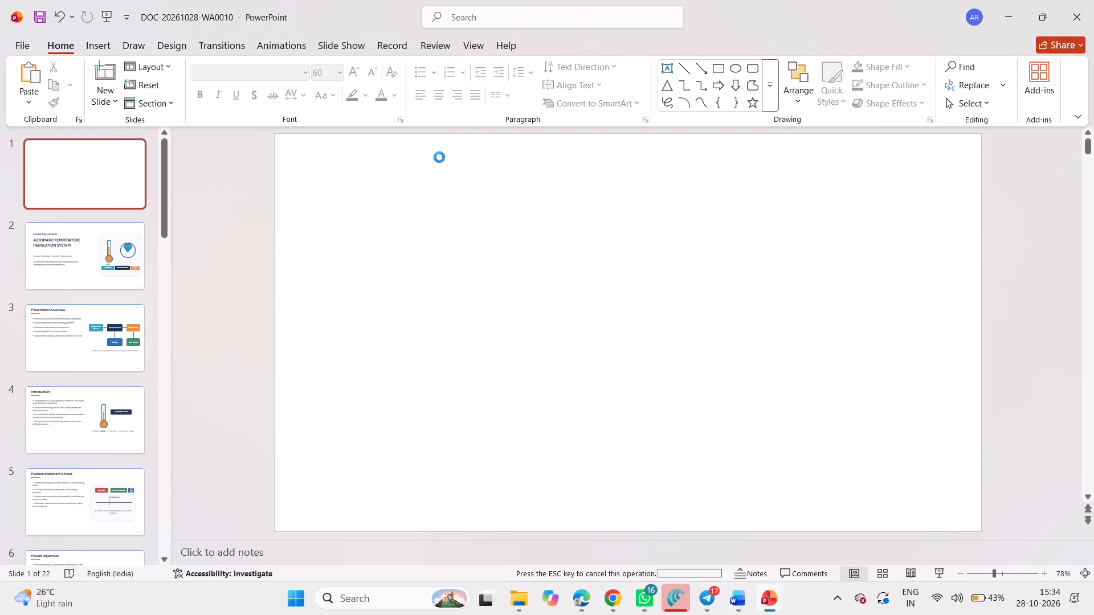
drag(610, 314, 610, 318)
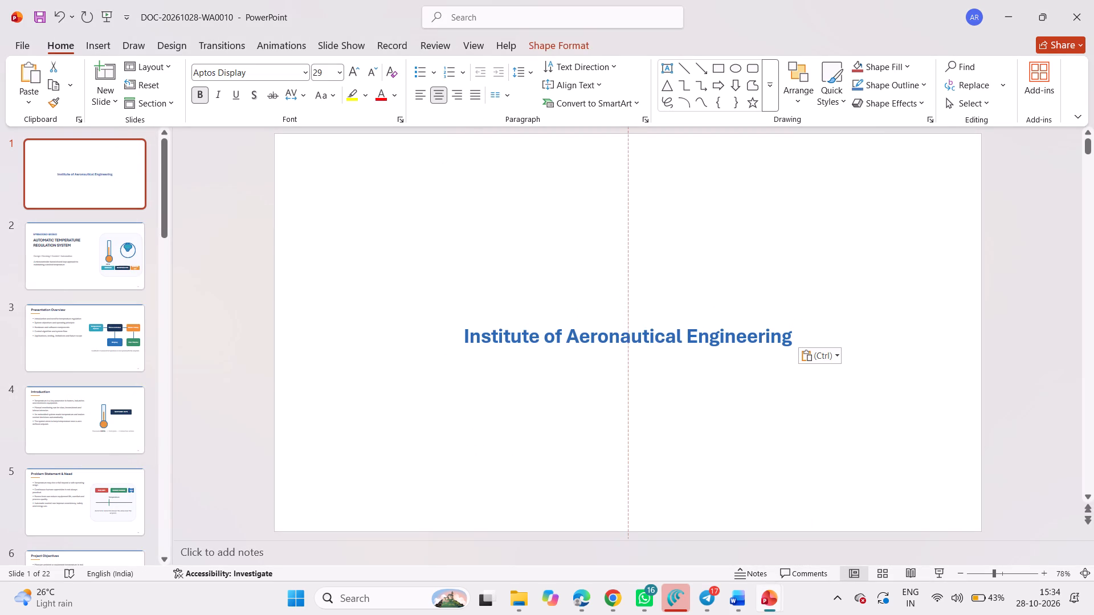
drag(610, 318, 581, 143)
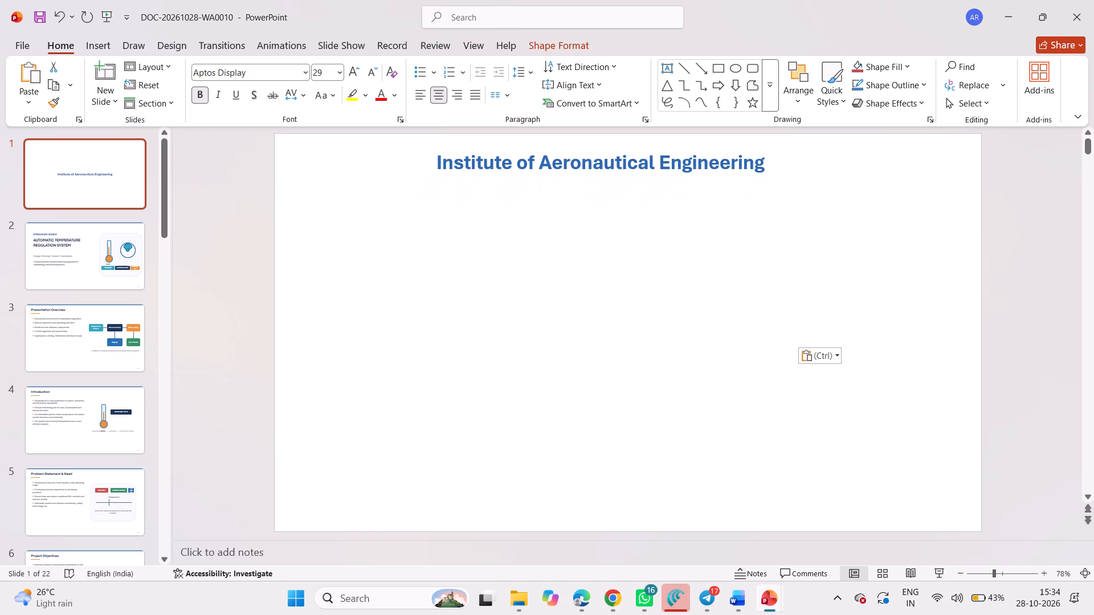
drag(581, 143, 581, 143)
click(672, 284)
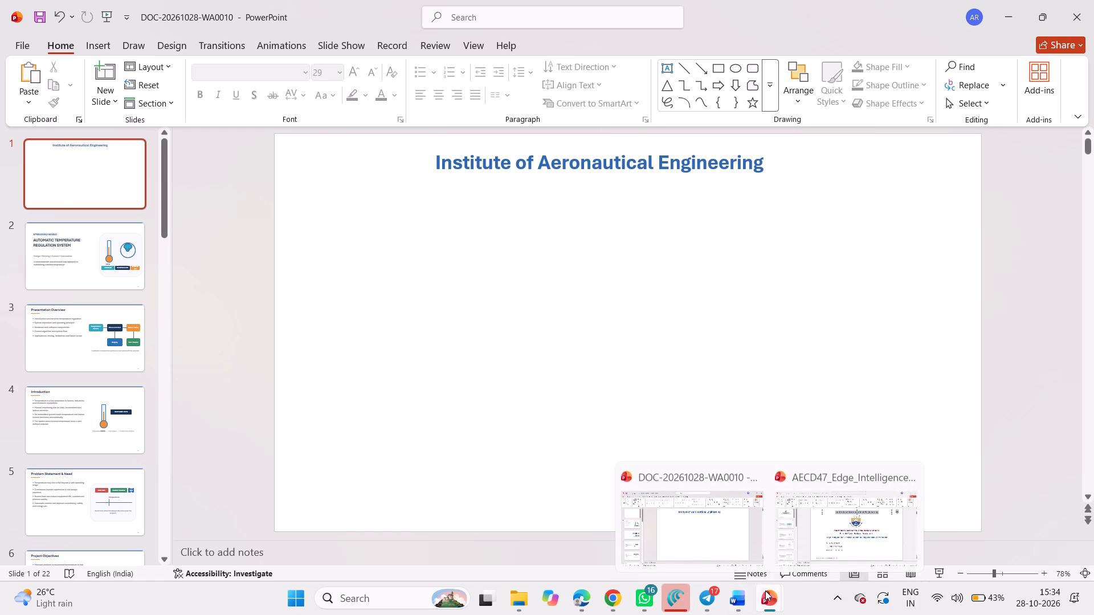
Copy the large IARE logo from the Edge Intelligence title slide onto DOC-20261028-WA0010's first slide and centre it beneath the heading.
click(850, 520)
click(552, 244)
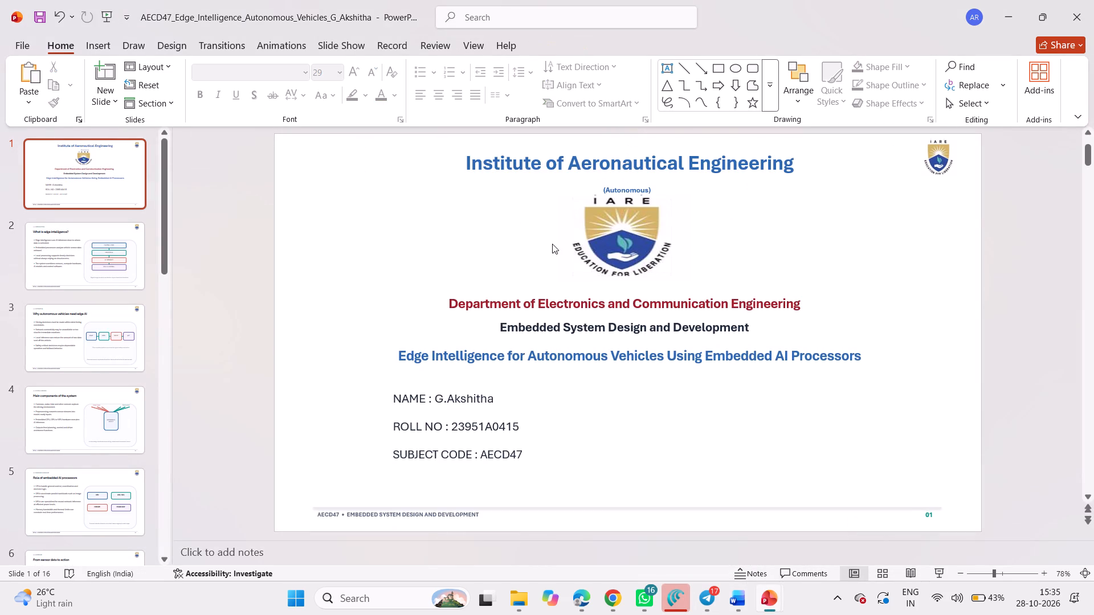
click(566, 225)
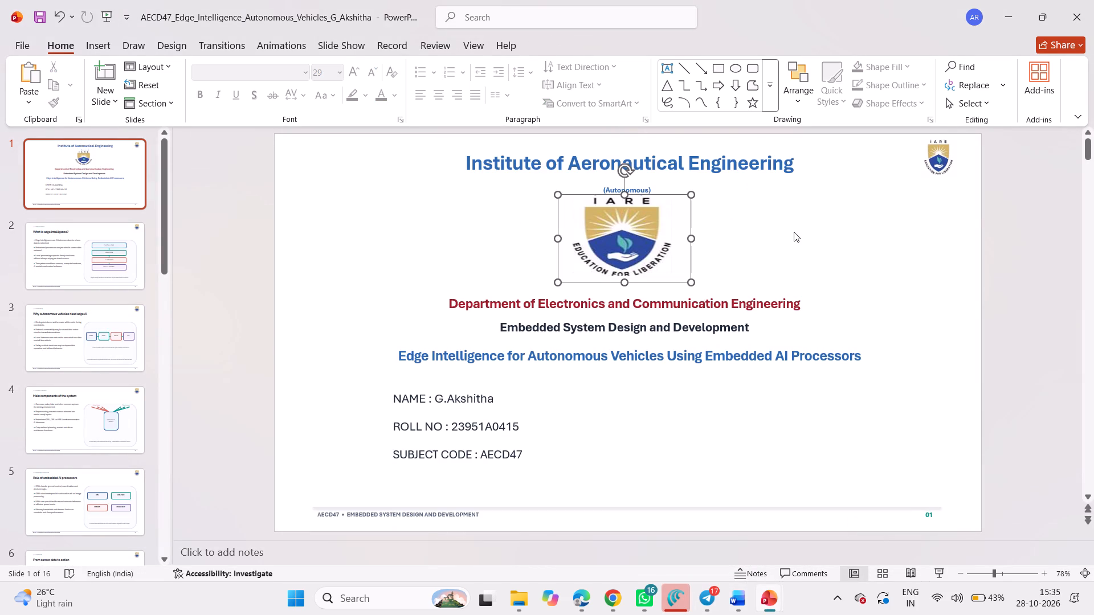
key(ctrl+c)
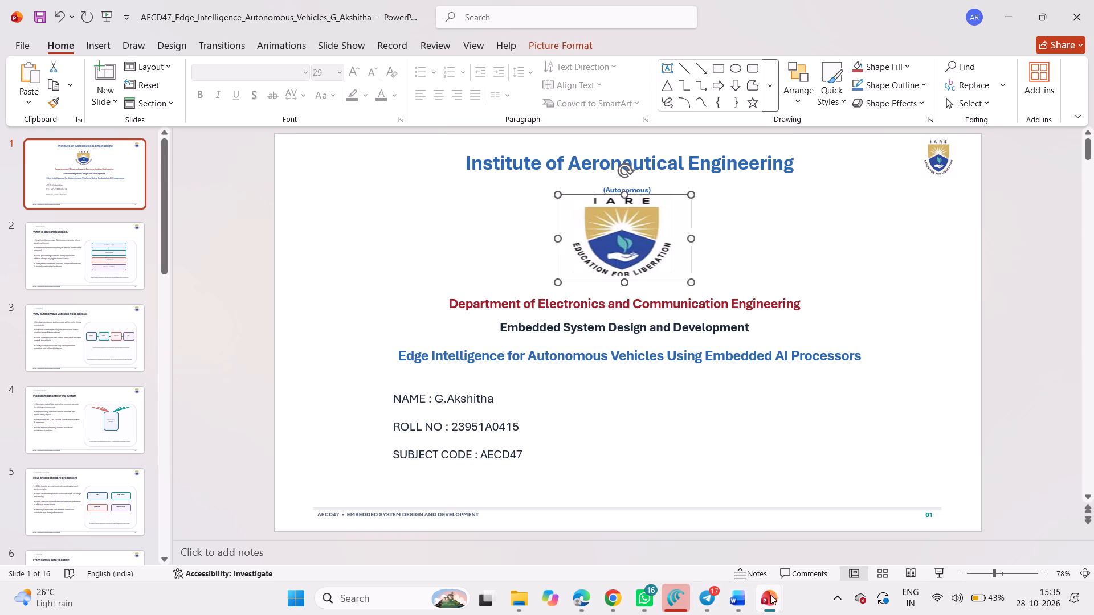
click(696, 516)
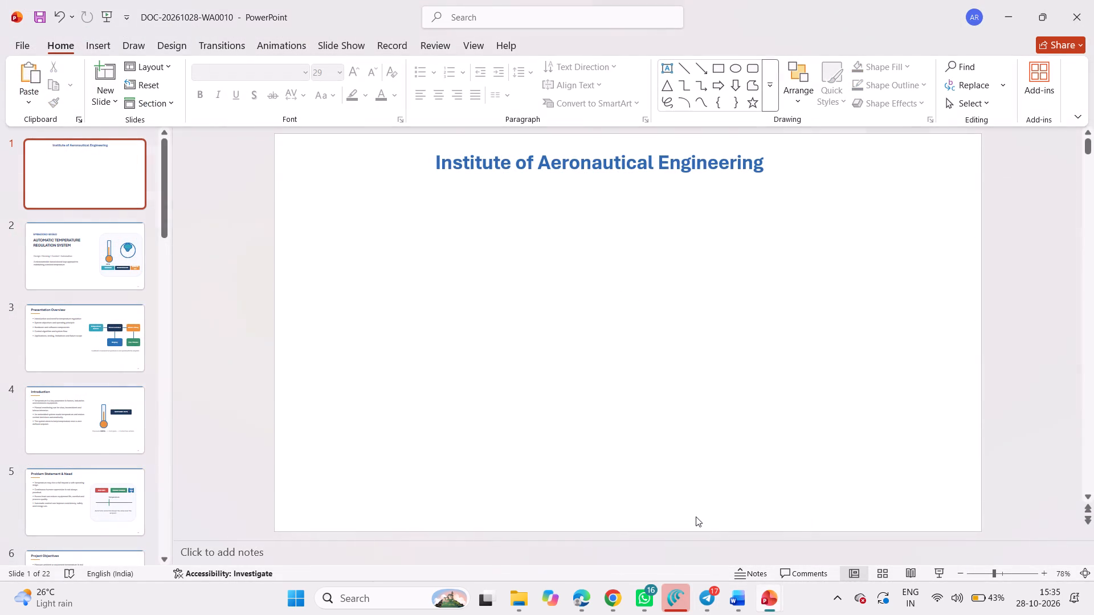
click(597, 232)
key(ctrl+v)
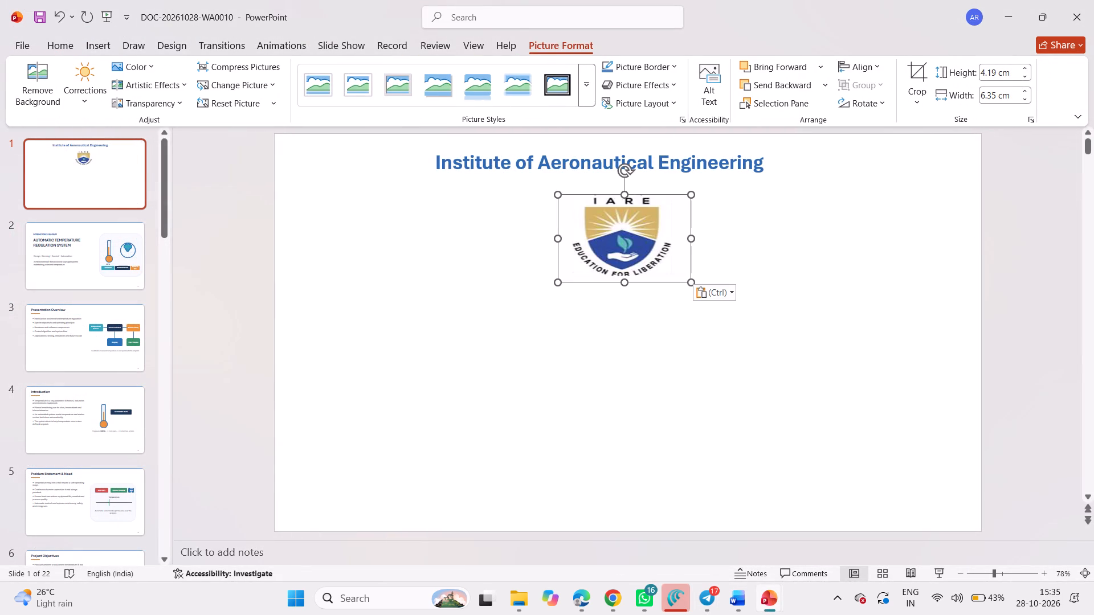
drag(612, 218, 589, 216)
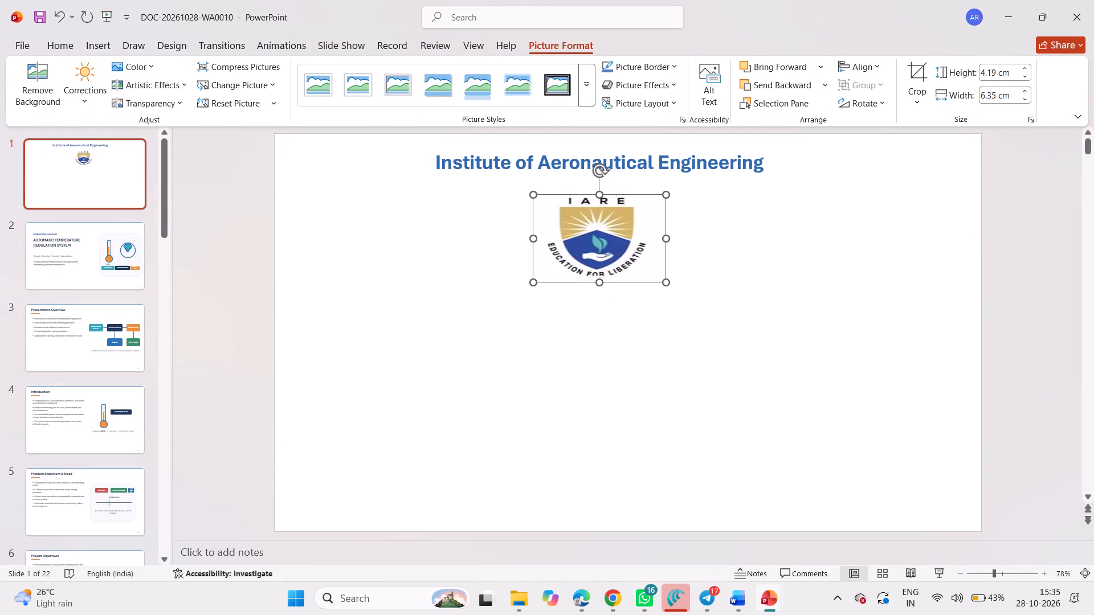
click(885, 252)
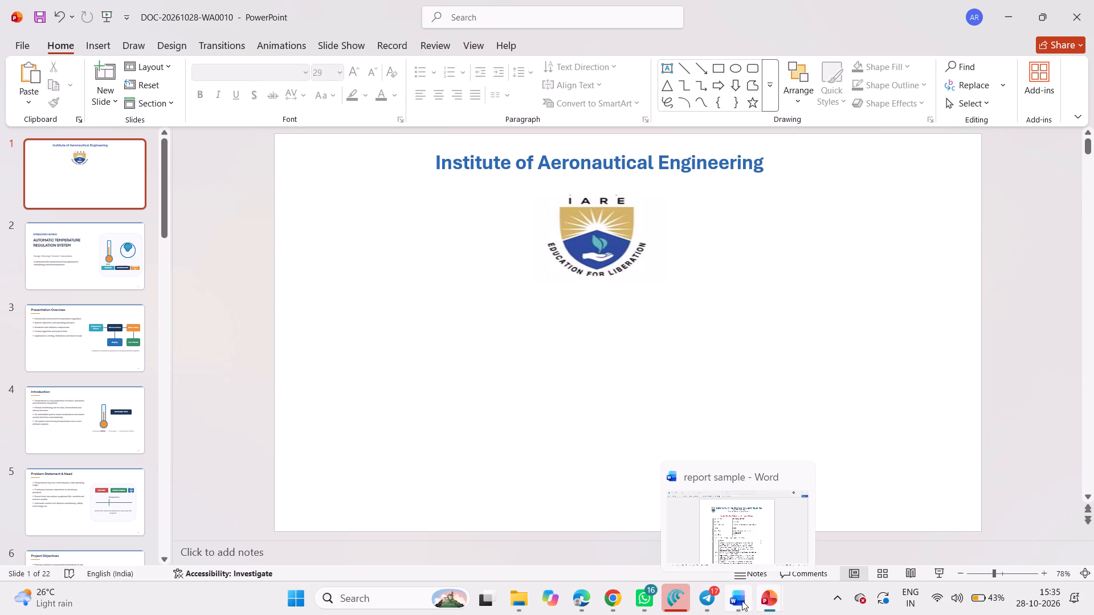
Copy the "Autonomous)" text from the Edge Intelligence title slide into a new text box below the heading on DOC-20261028-WA0010's first slide.
click(852, 526)
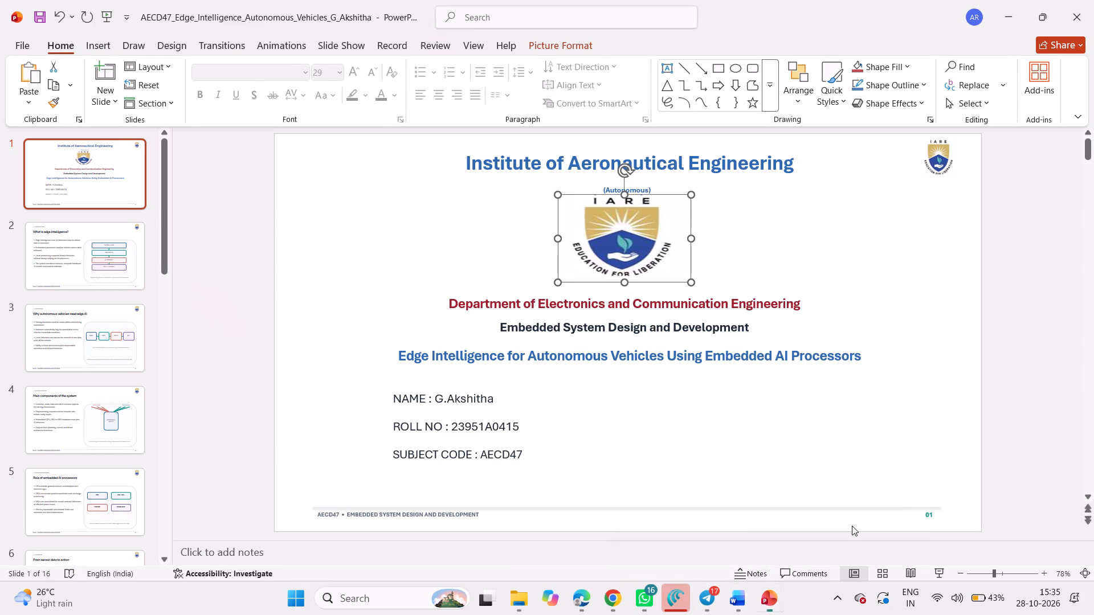
click(805, 230)
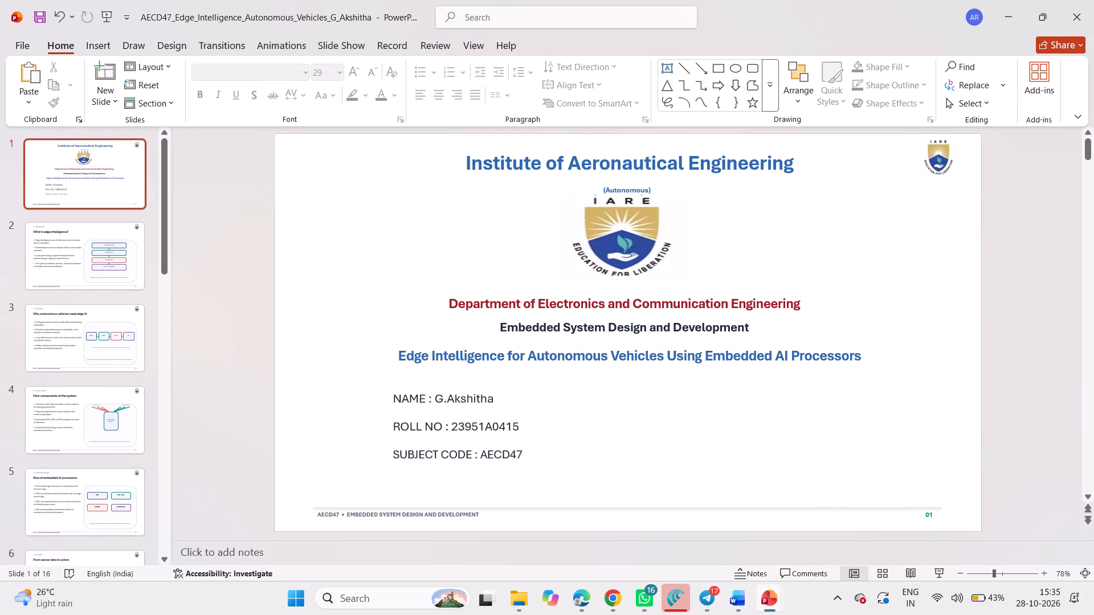
click(652, 188)
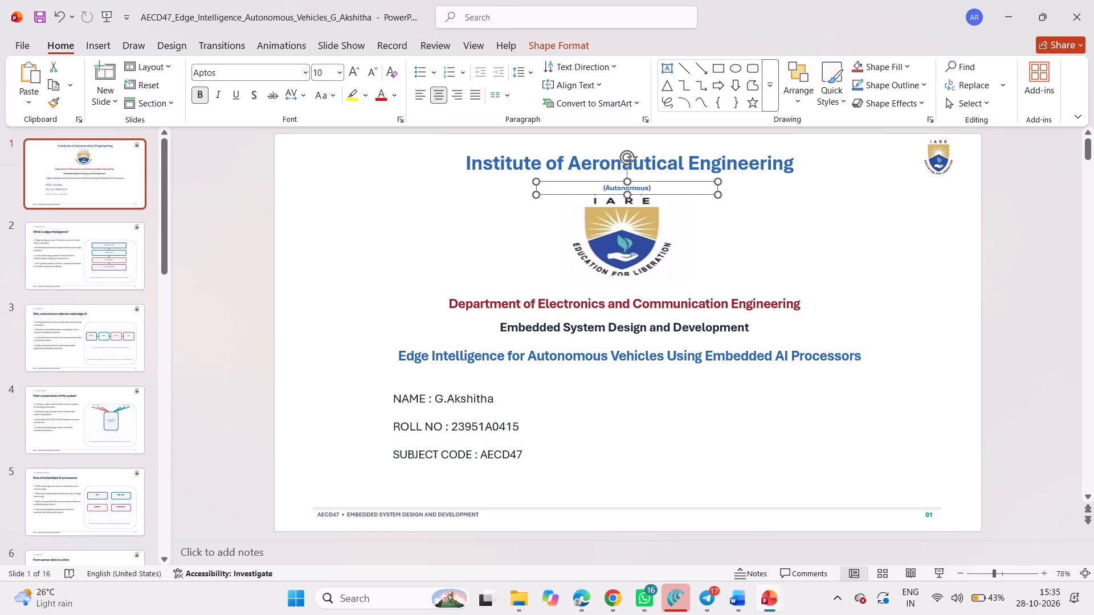
click(655, 186)
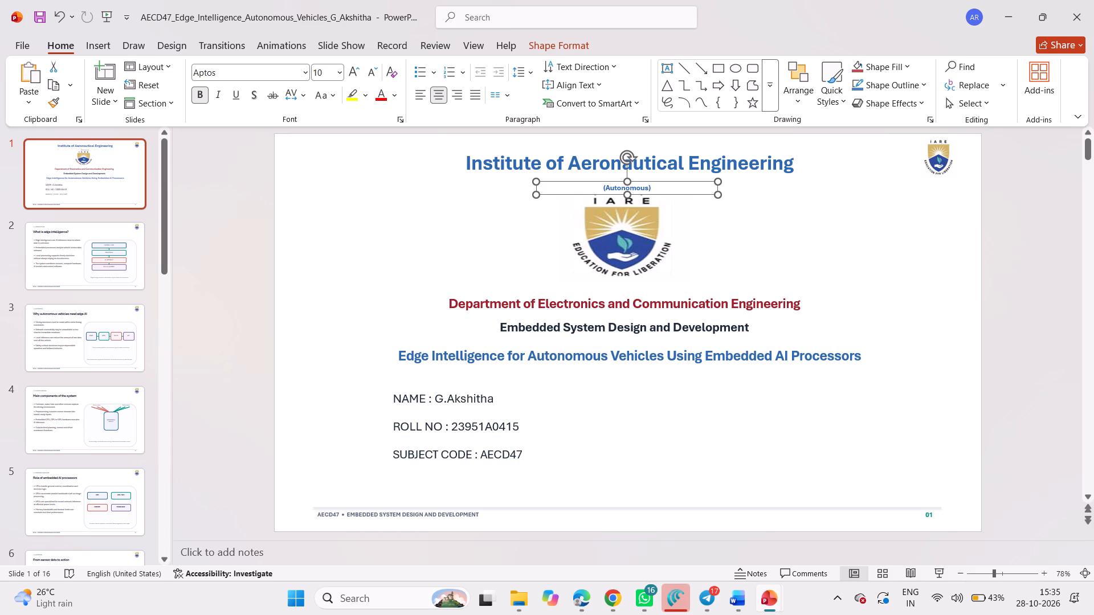
click(561, 220)
click(592, 186)
drag(605, 187, 624, 186)
drag(624, 186, 656, 184)
key(ctrl+c)
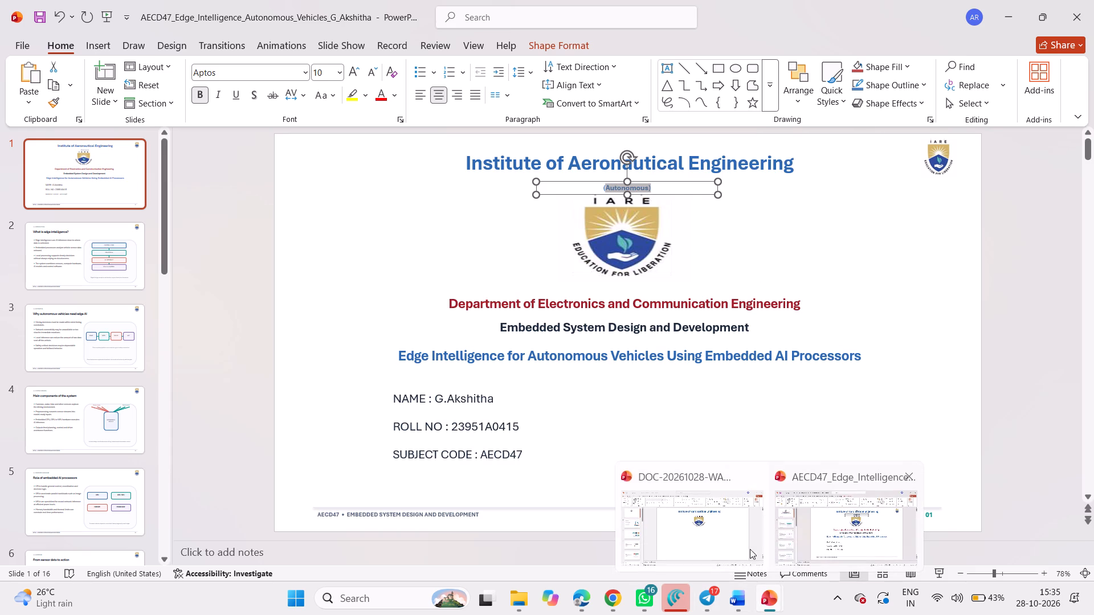
click(716, 546)
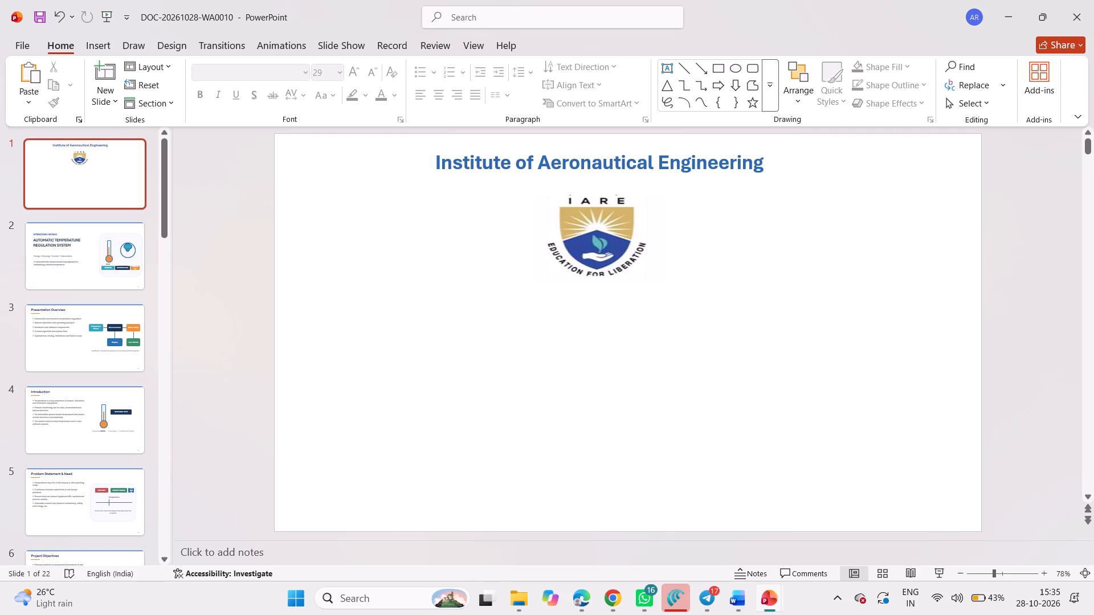
click(569, 178)
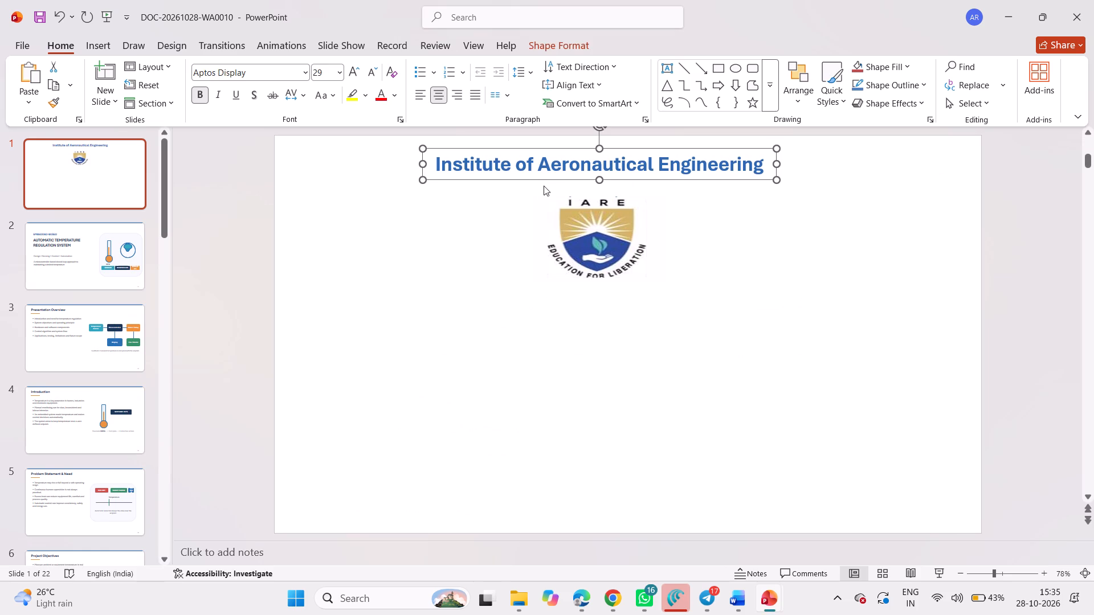
double_click(559, 186)
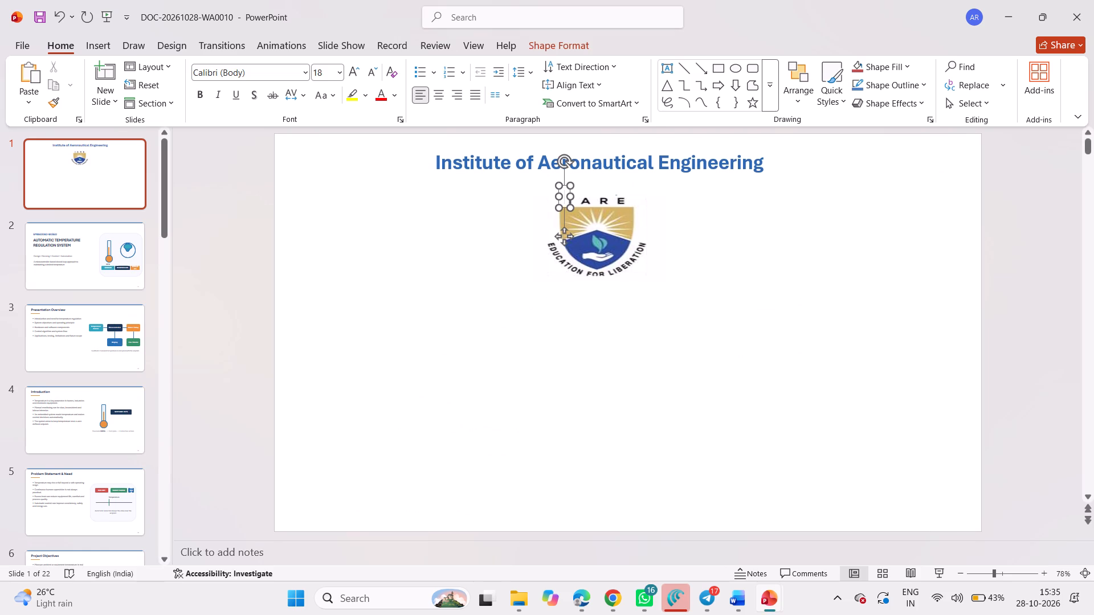
key(ctrl+v)
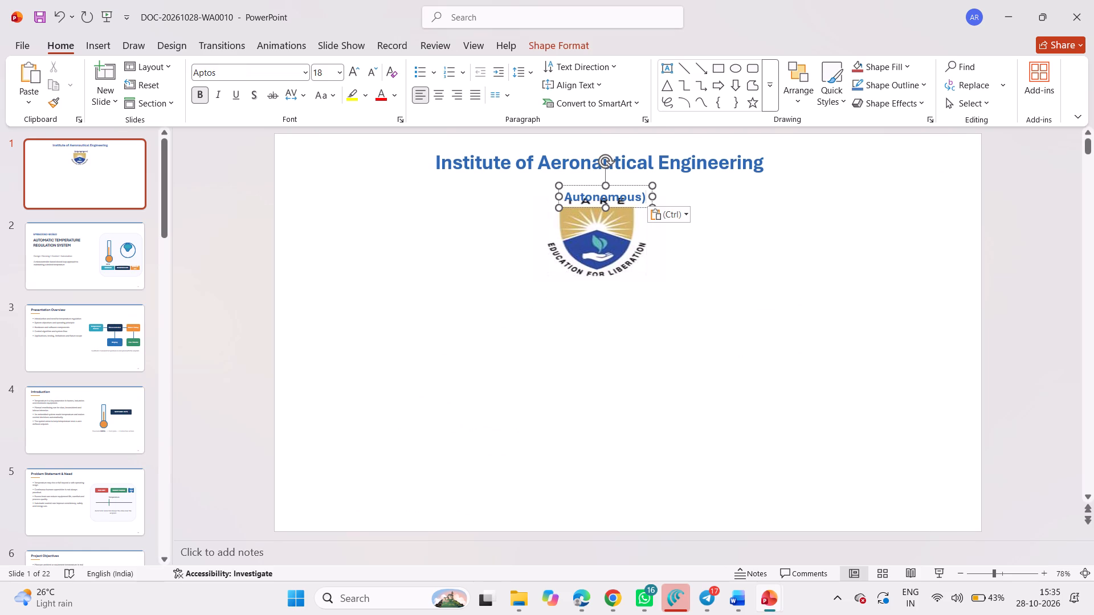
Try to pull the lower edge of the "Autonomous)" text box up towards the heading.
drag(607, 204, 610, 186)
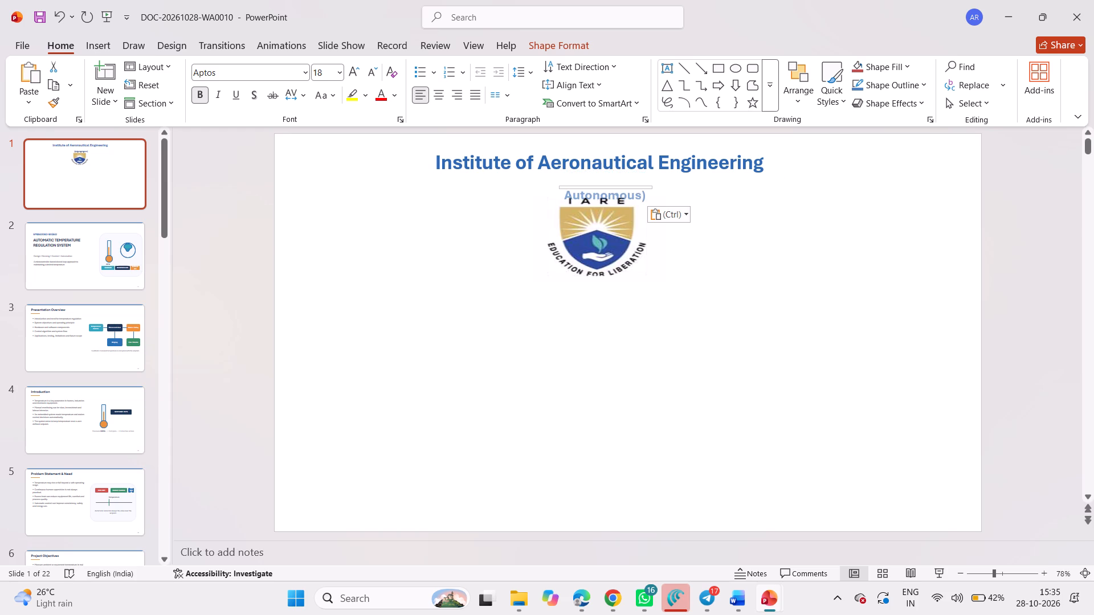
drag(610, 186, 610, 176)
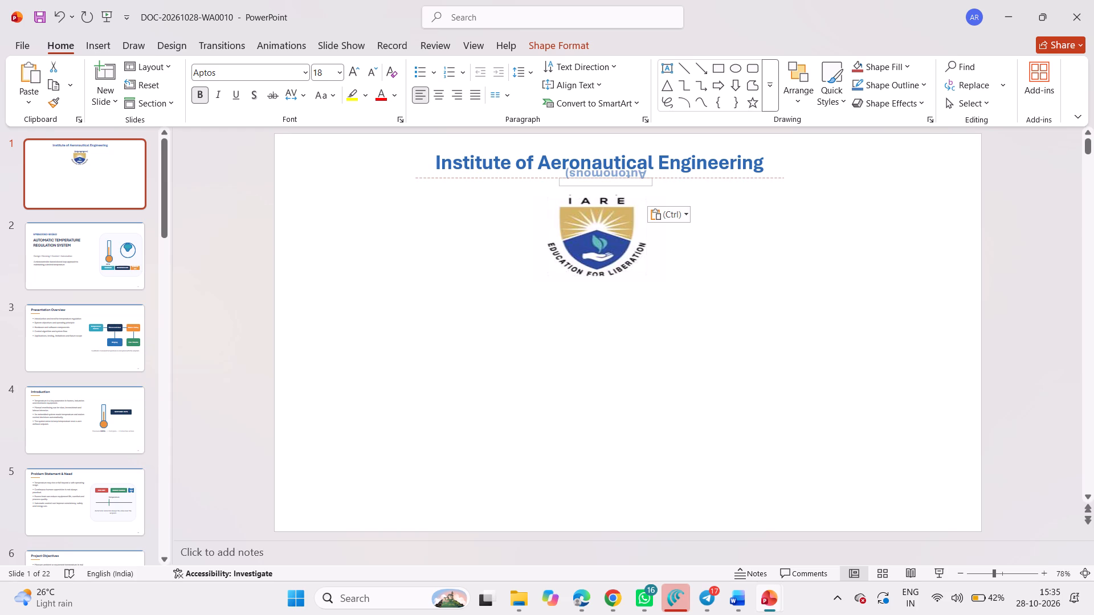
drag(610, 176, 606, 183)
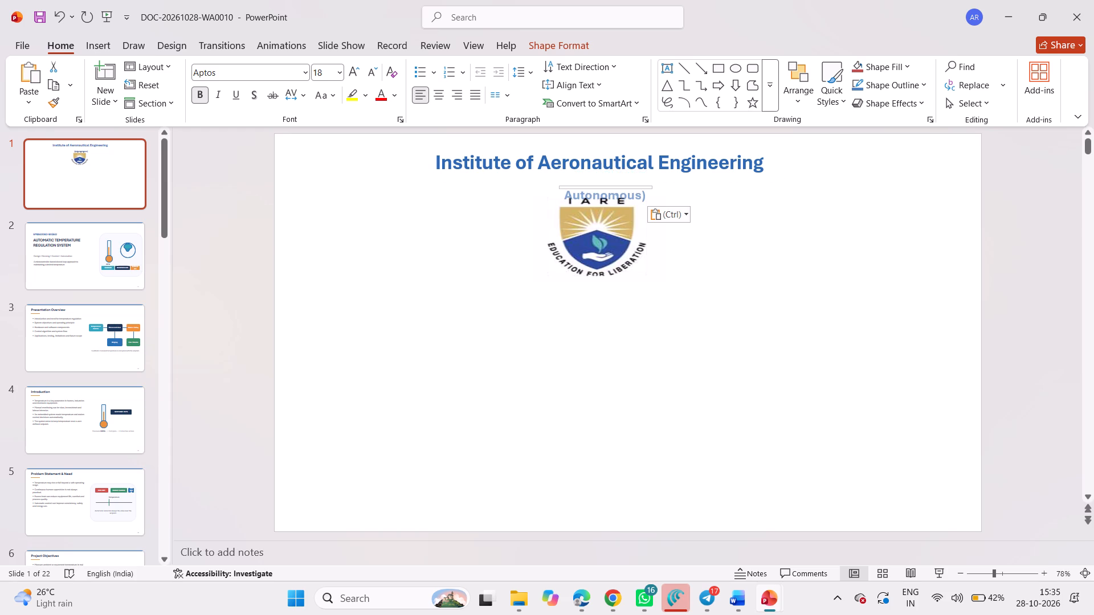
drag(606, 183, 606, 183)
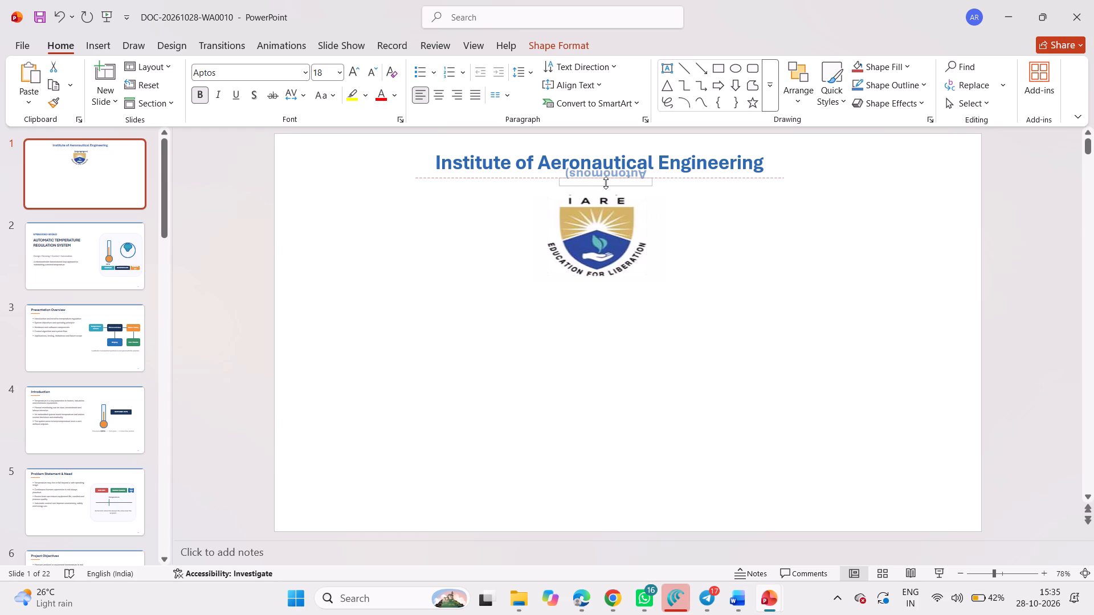
Move the IARE logo slightly down so it clears the "Autonomous)" text, keeping it centred under the heading.
click(599, 236)
drag(599, 233, 599, 237)
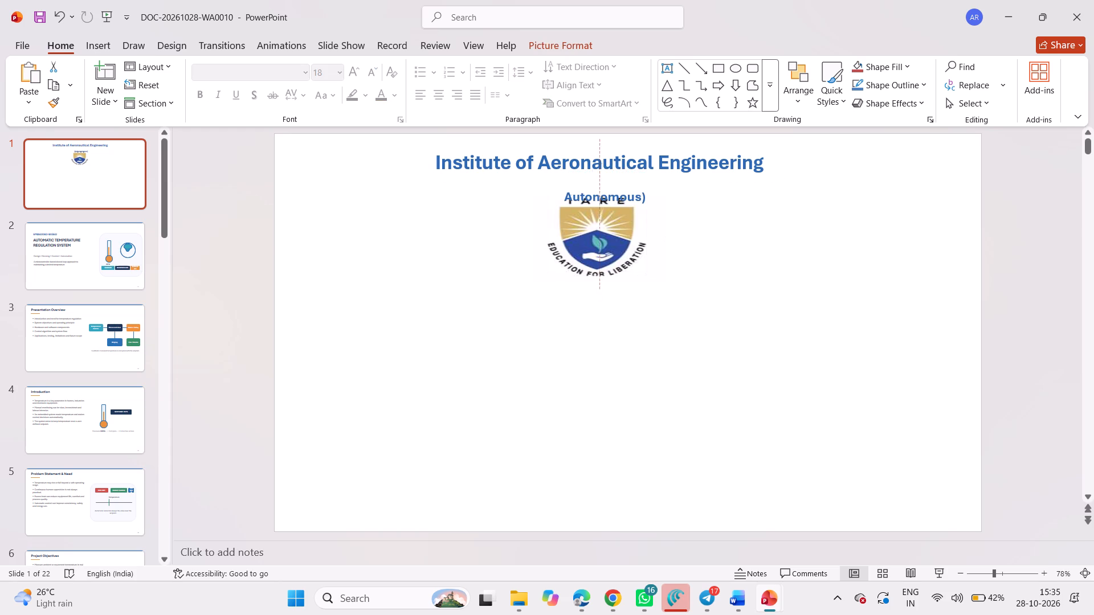
drag(599, 237, 599, 244)
click(711, 231)
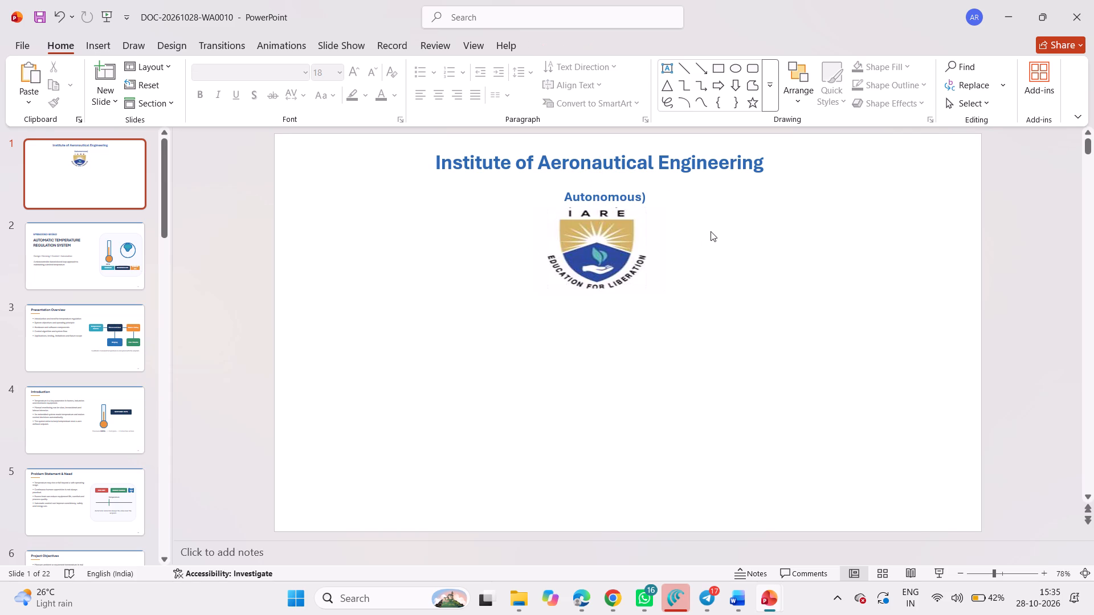
Add an opening parenthesis before "Autonomous)" in the text below the heading so it reads "(Autonomous)".
drag(588, 196, 564, 196)
click(564, 196)
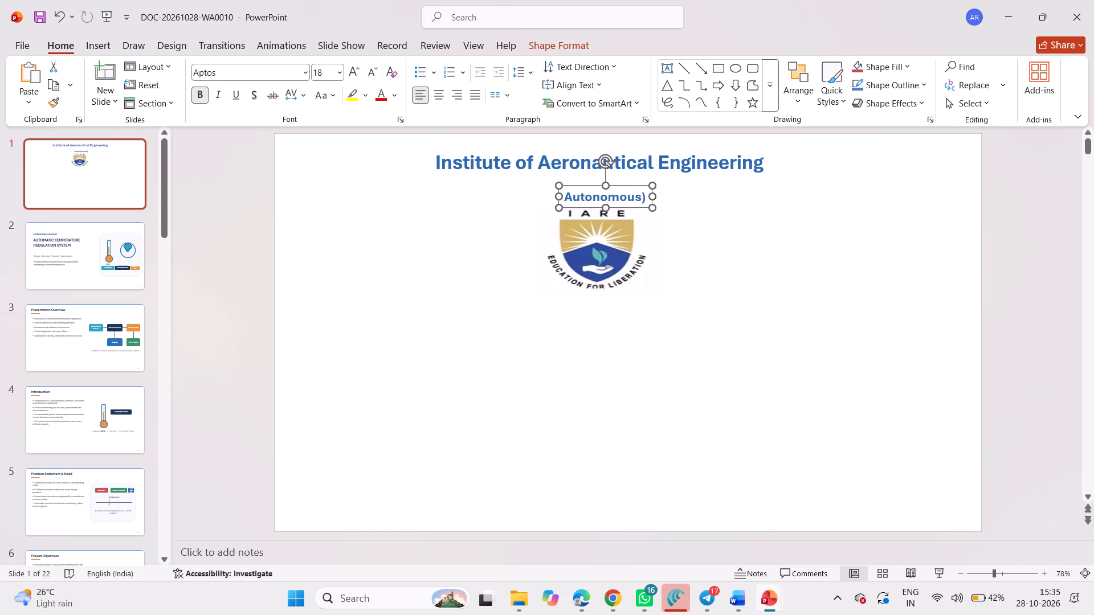
click(512, 256)
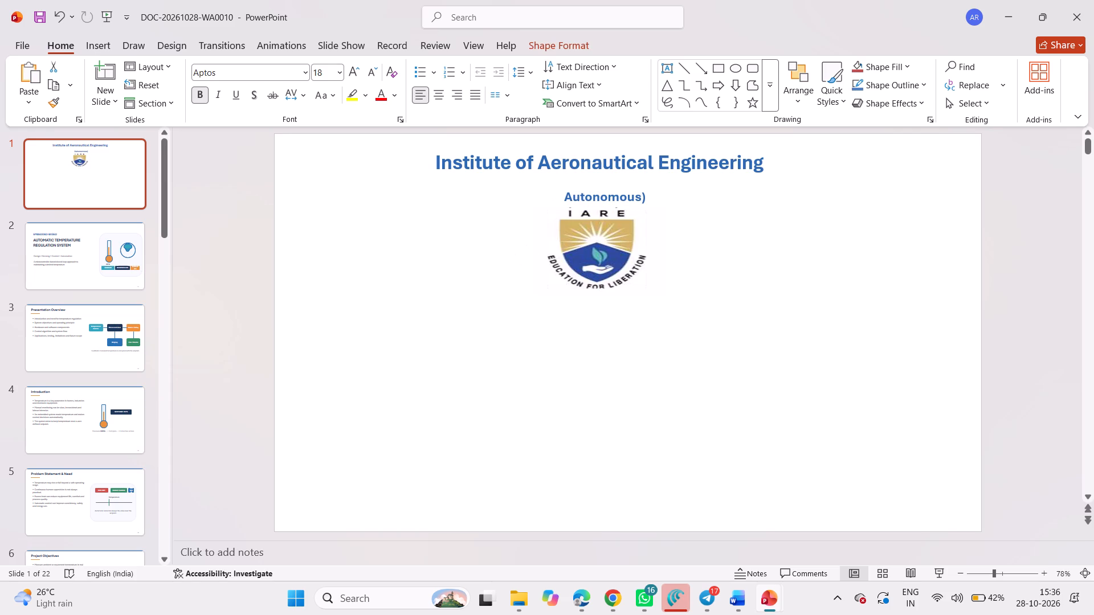
click(567, 198)
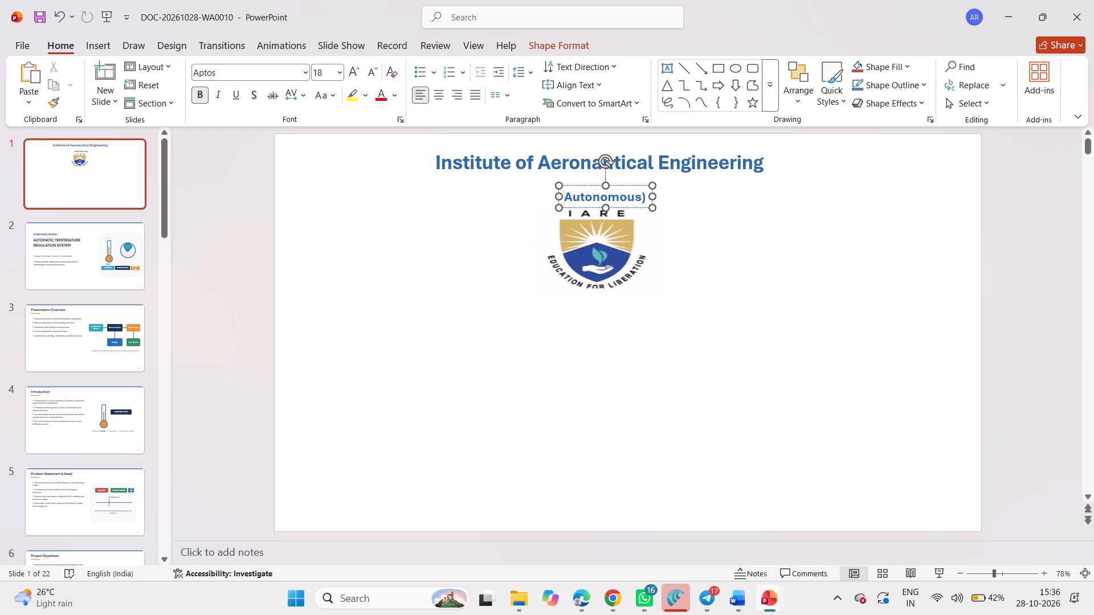
key(shift+parenleft)
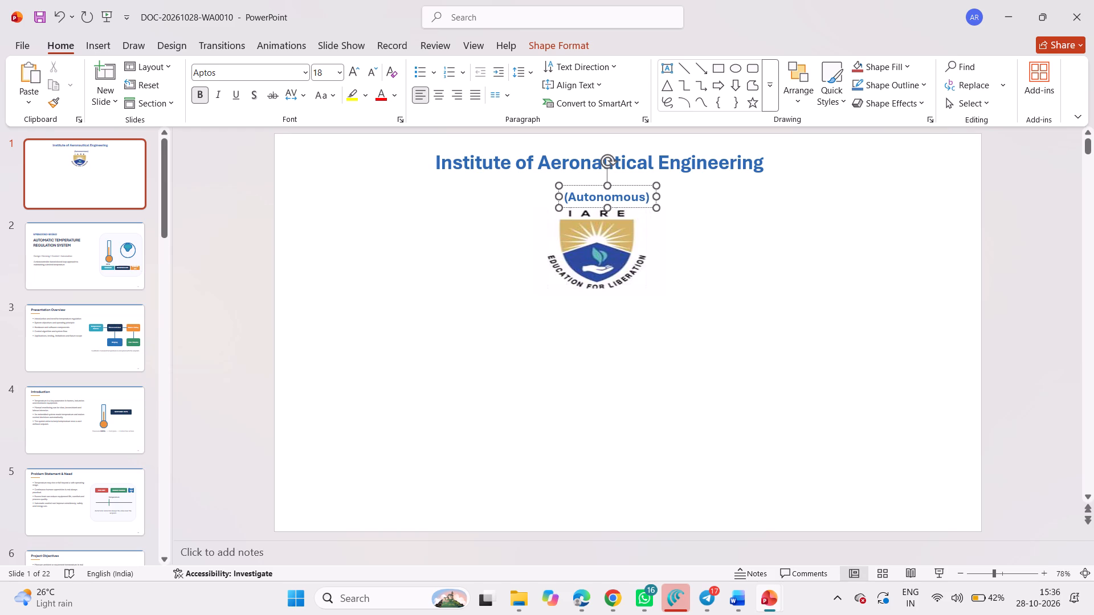
click(731, 245)
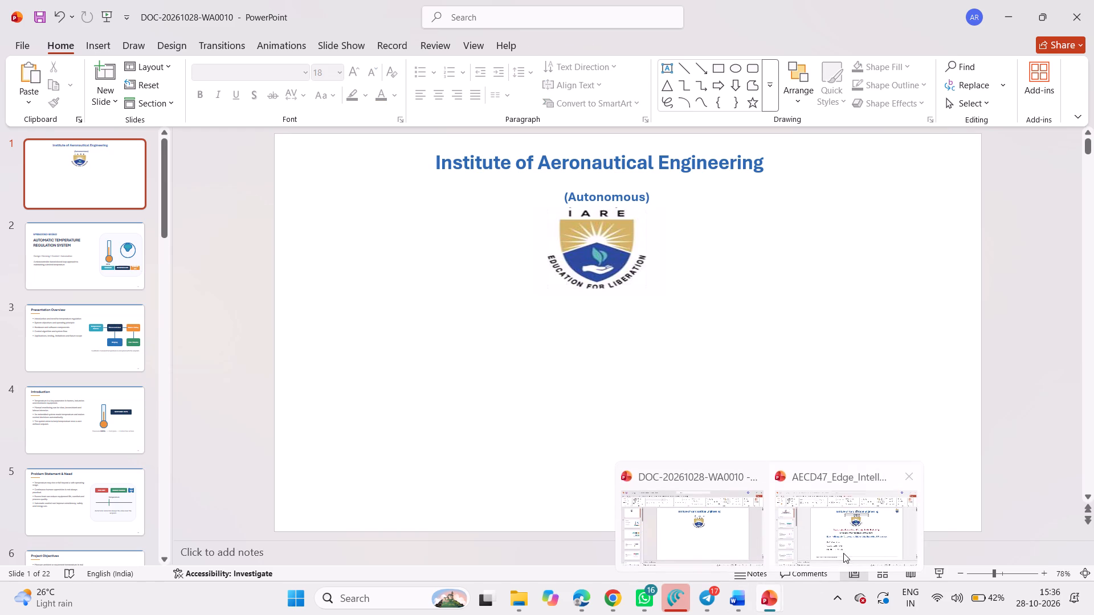
Copy "Department of Electronics and Communication Engineering" from the Edge Intelligence title slide onto DOC-20261028-WA0010's first slide, placing it centred beneath the logo.
click(848, 548)
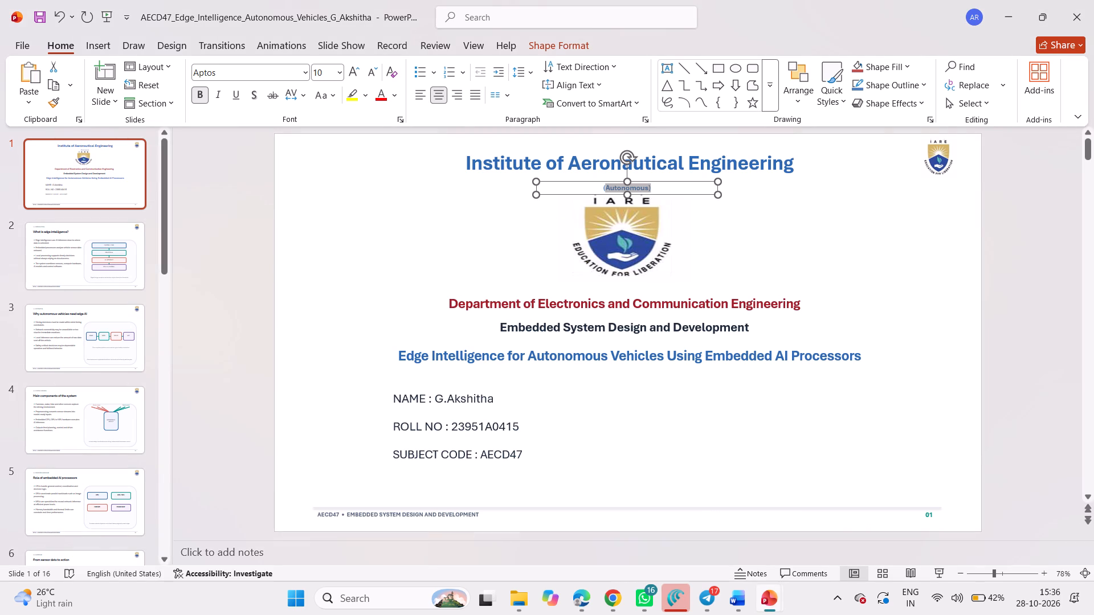
click(442, 300)
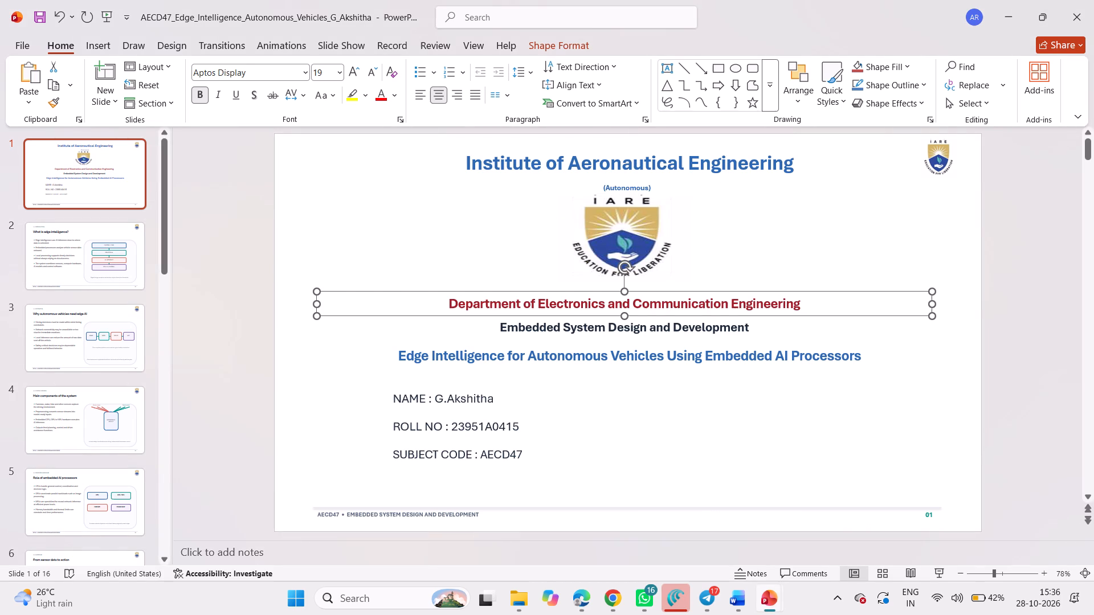
drag(450, 302, 850, 298)
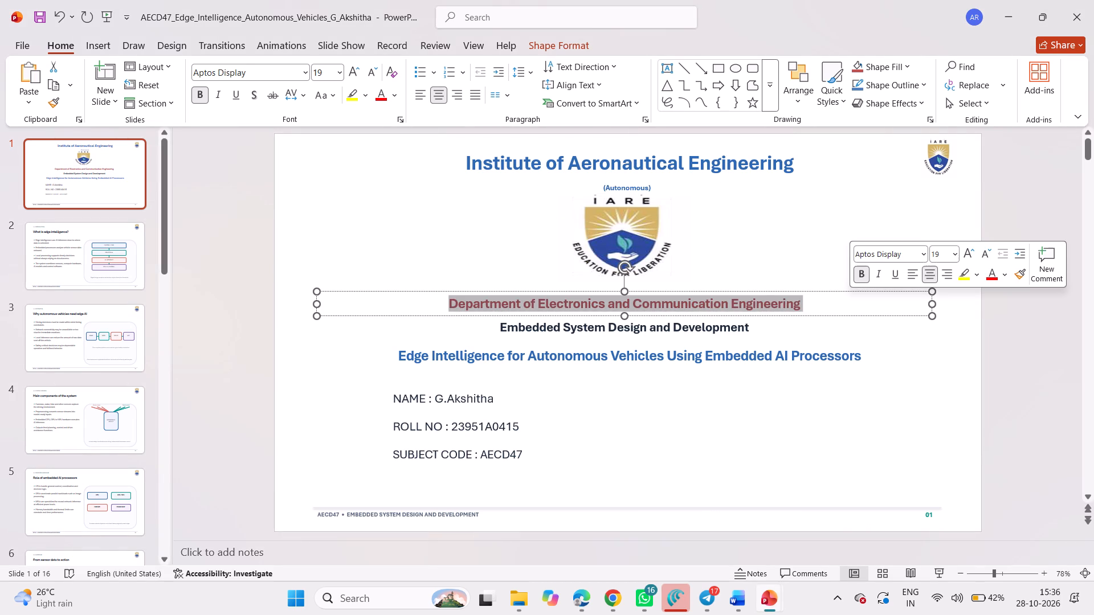
key(ctrl+c)
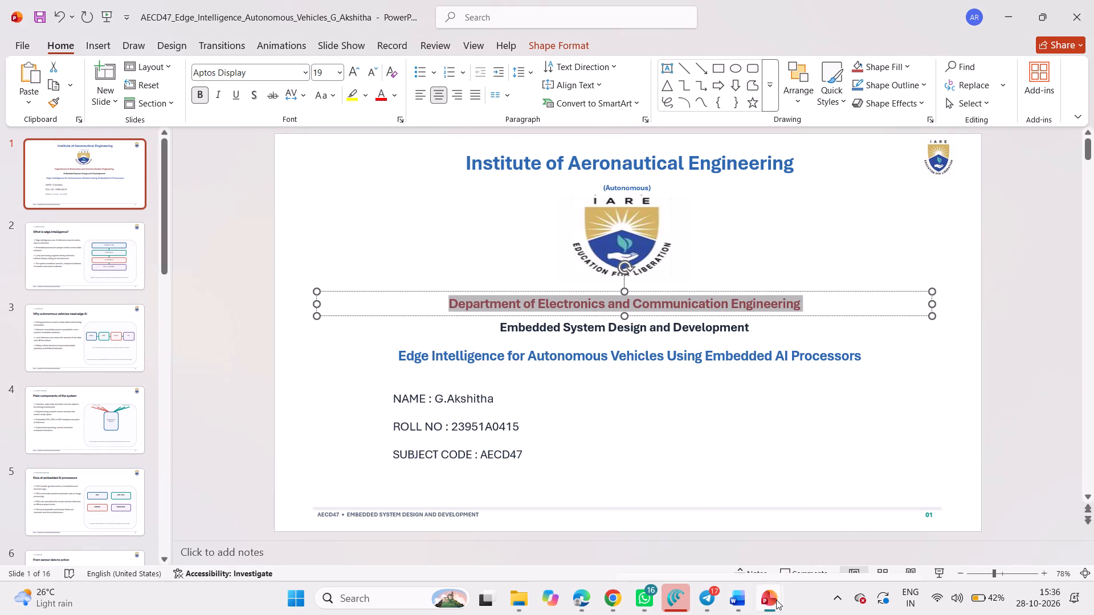
click(715, 548)
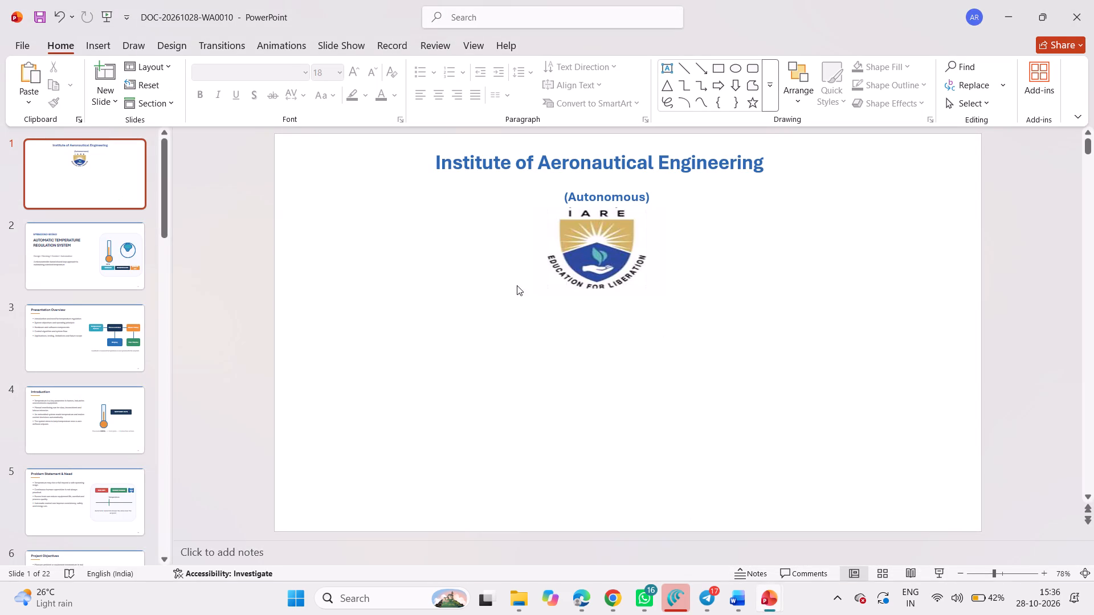
click(501, 302)
click(516, 307)
click(650, 274)
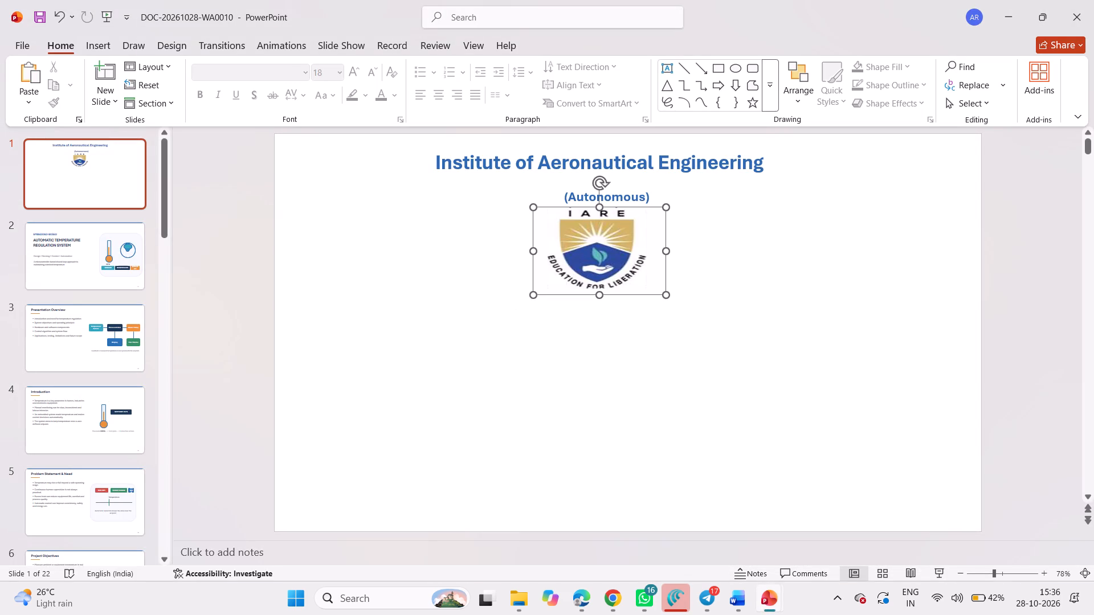
key(Return)
key(Return)
click(501, 311)
click(501, 311)
key(ctrl+v)
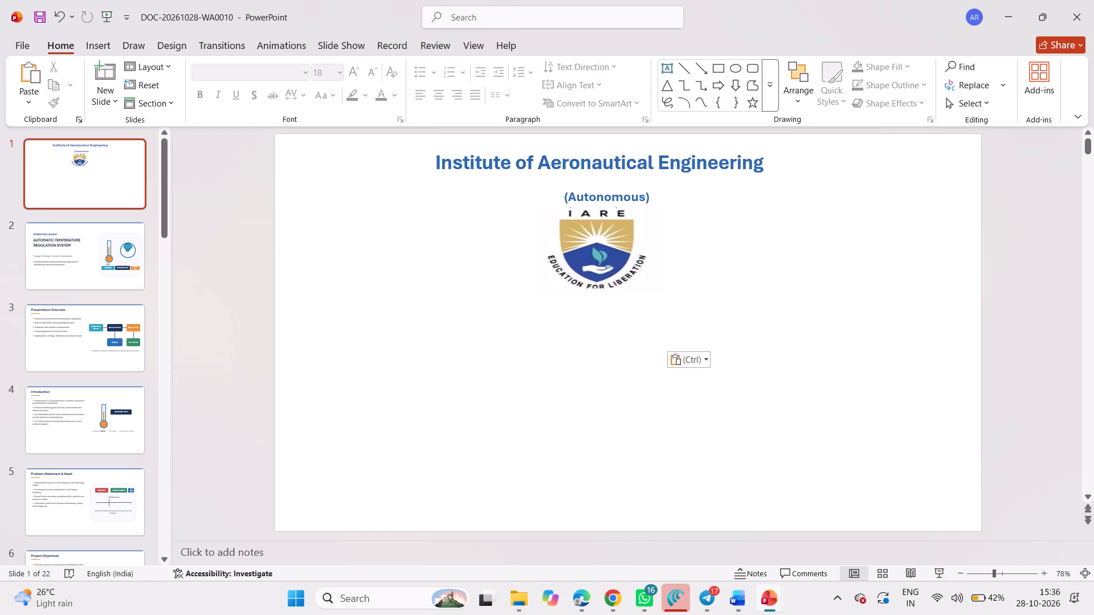
drag(450, 332, 438, 296)
click(596, 404)
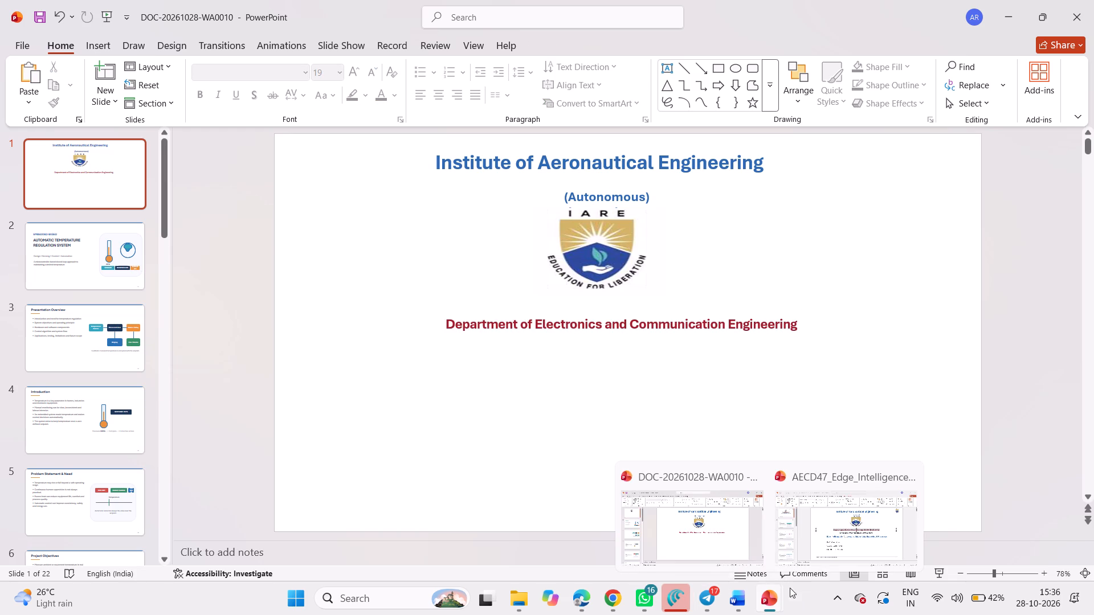
Copy "Embedded System Design and Development" from the Edge Intelligence title slide and paste it onto DOC-20261028-WA0010's first slide.
click(839, 517)
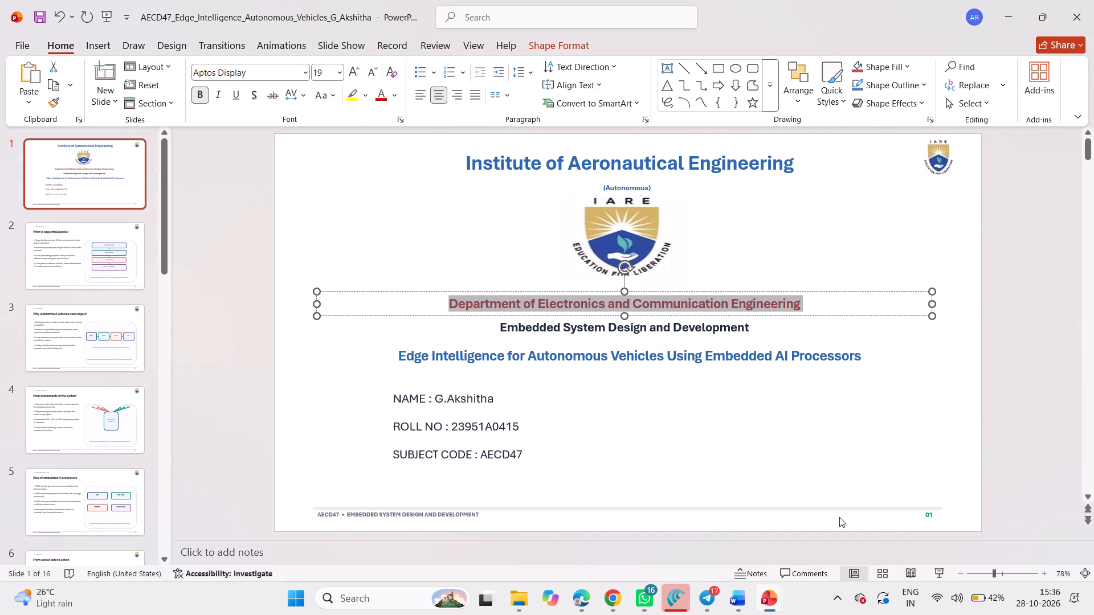
click(499, 326)
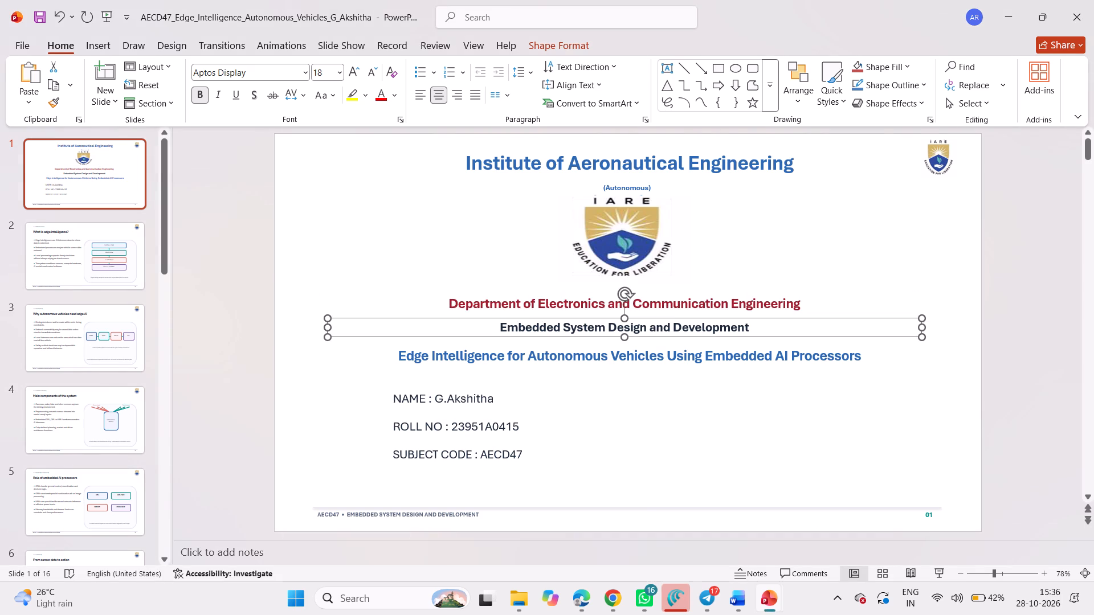
drag(501, 326, 549, 325)
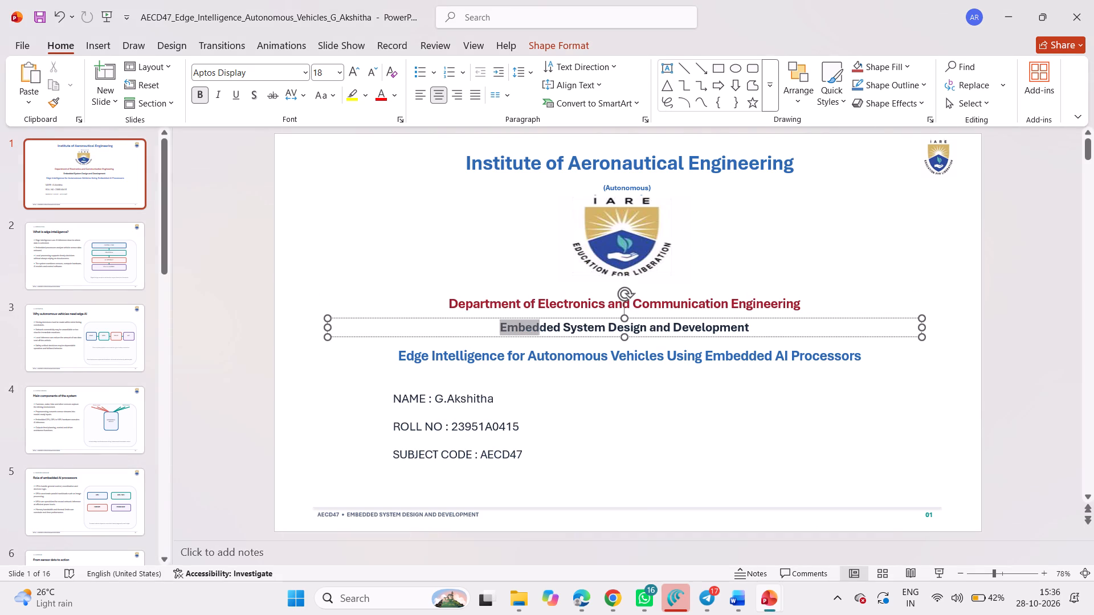
drag(549, 325, 741, 341)
key(ctrl+c)
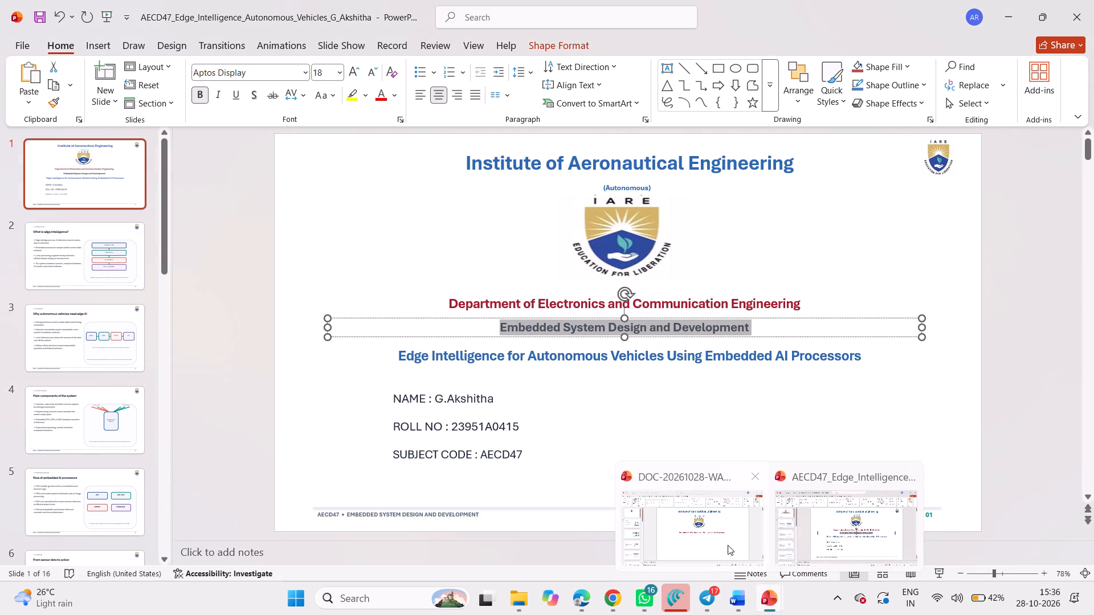
click(724, 537)
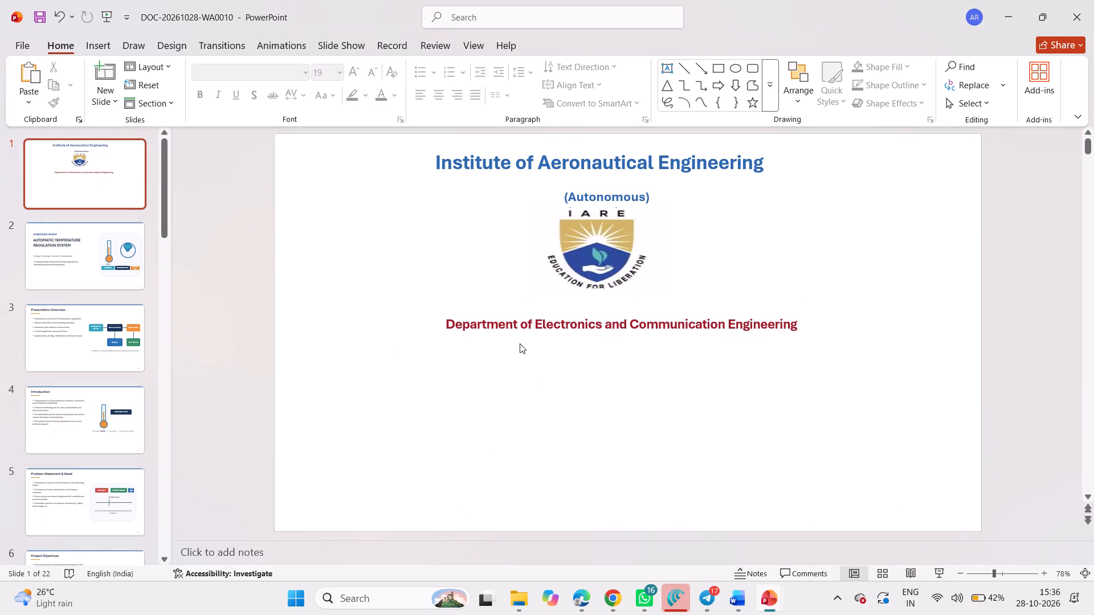
click(520, 343)
key(ctrl+v)
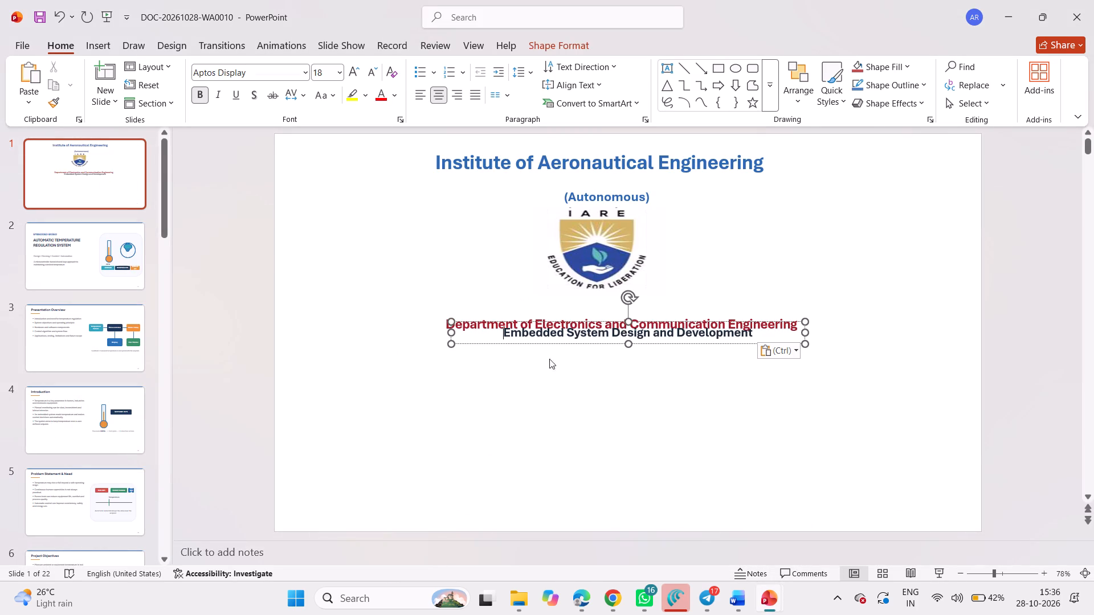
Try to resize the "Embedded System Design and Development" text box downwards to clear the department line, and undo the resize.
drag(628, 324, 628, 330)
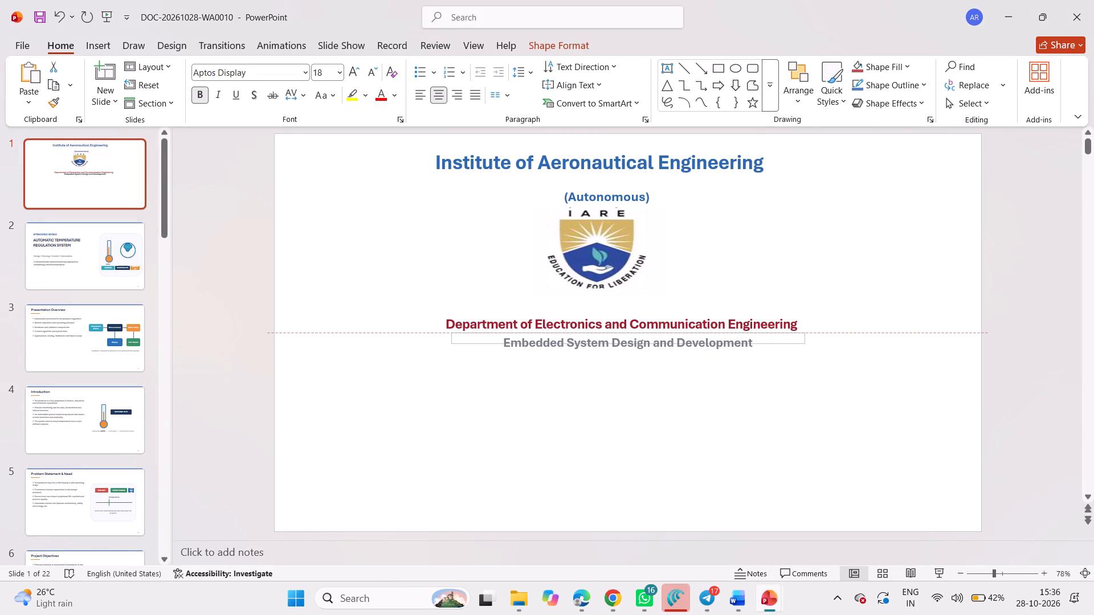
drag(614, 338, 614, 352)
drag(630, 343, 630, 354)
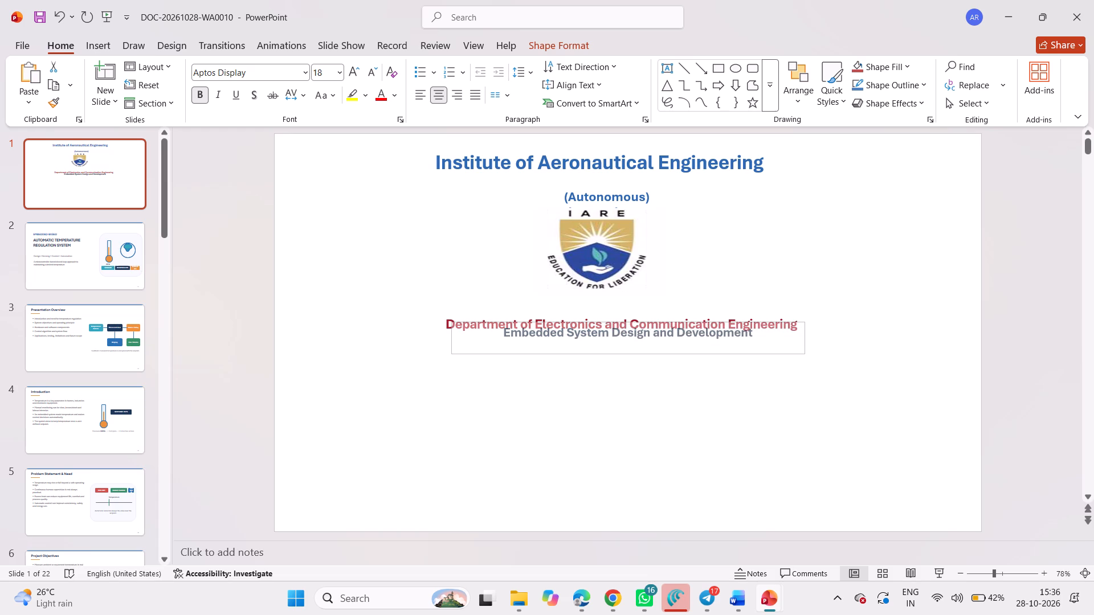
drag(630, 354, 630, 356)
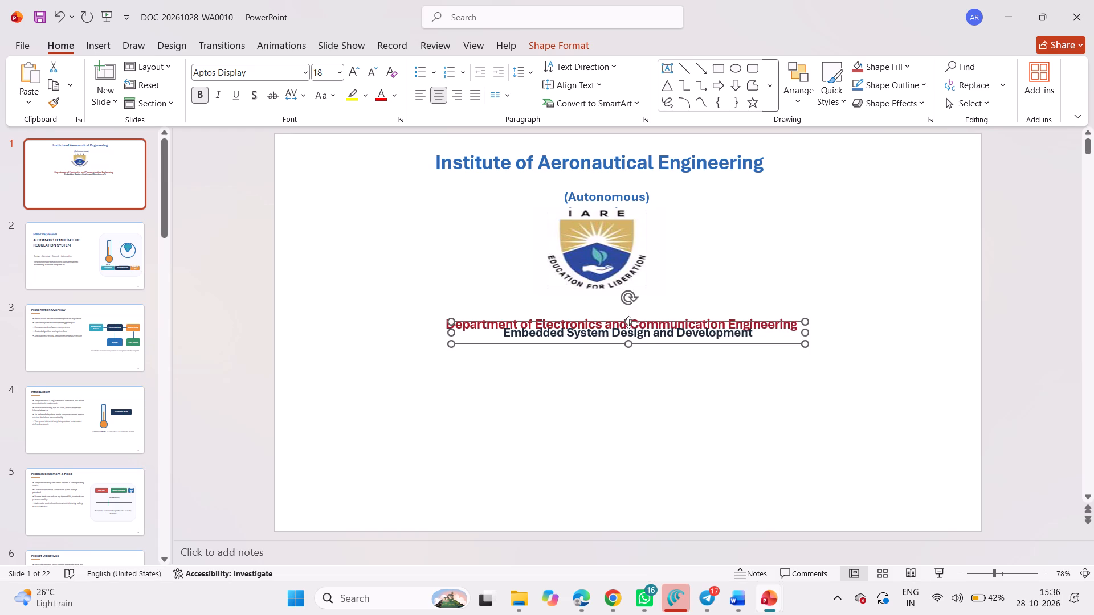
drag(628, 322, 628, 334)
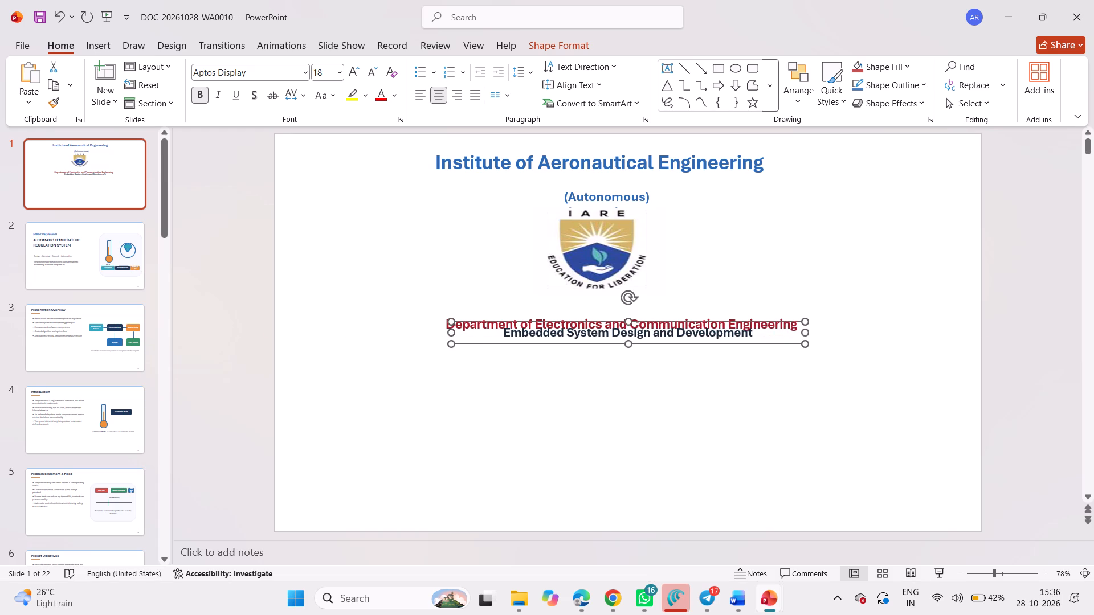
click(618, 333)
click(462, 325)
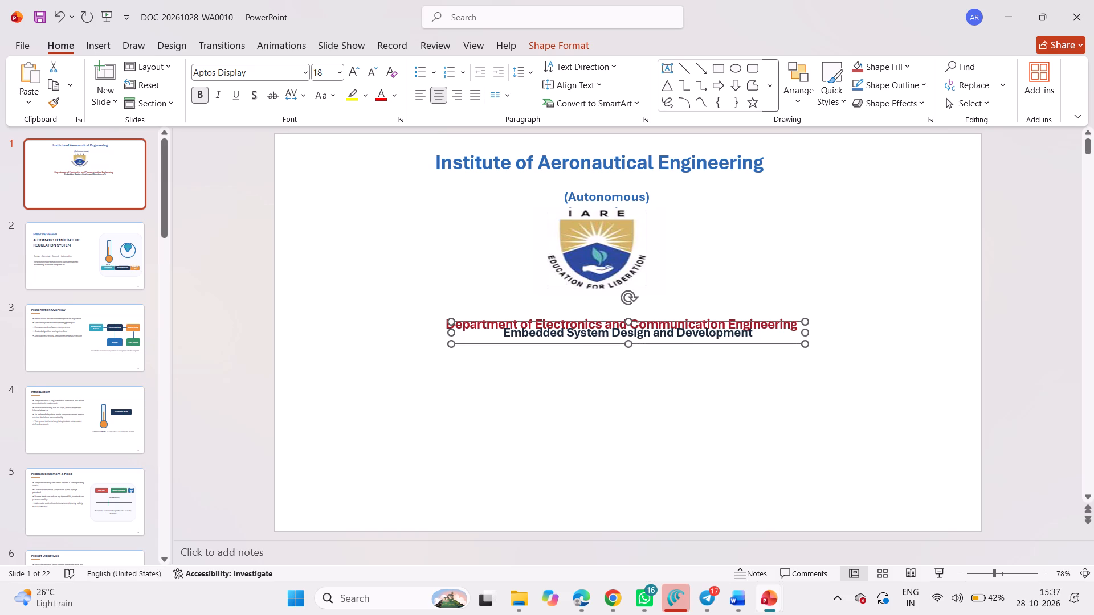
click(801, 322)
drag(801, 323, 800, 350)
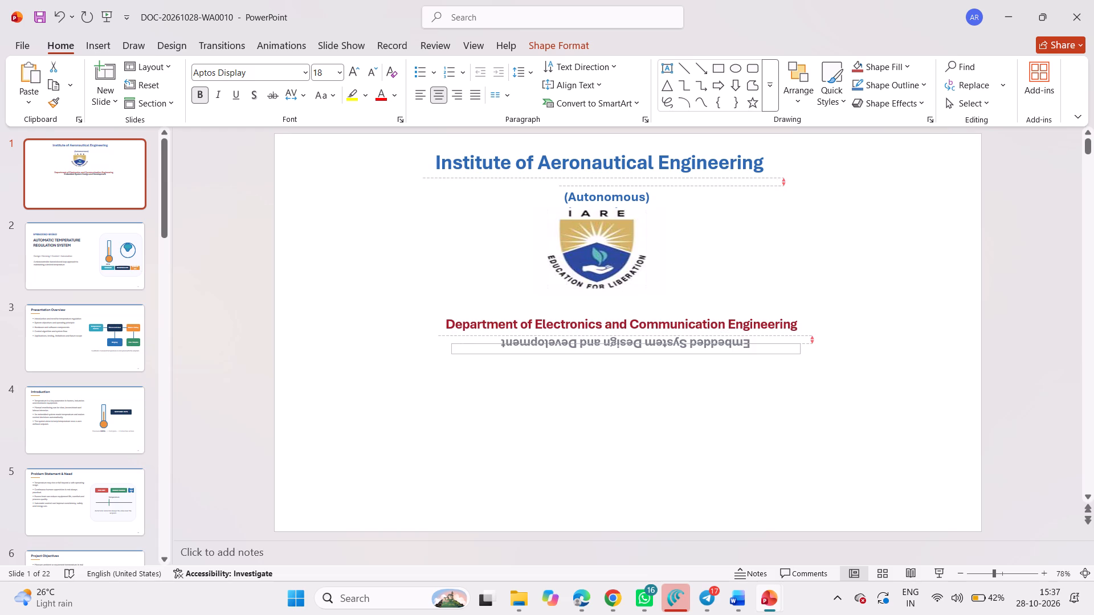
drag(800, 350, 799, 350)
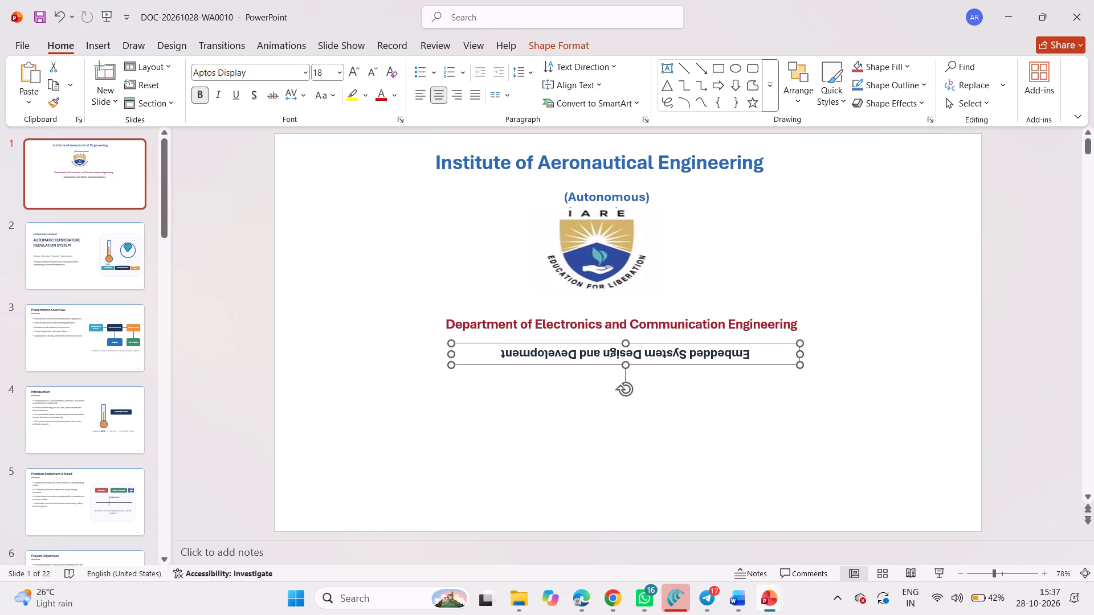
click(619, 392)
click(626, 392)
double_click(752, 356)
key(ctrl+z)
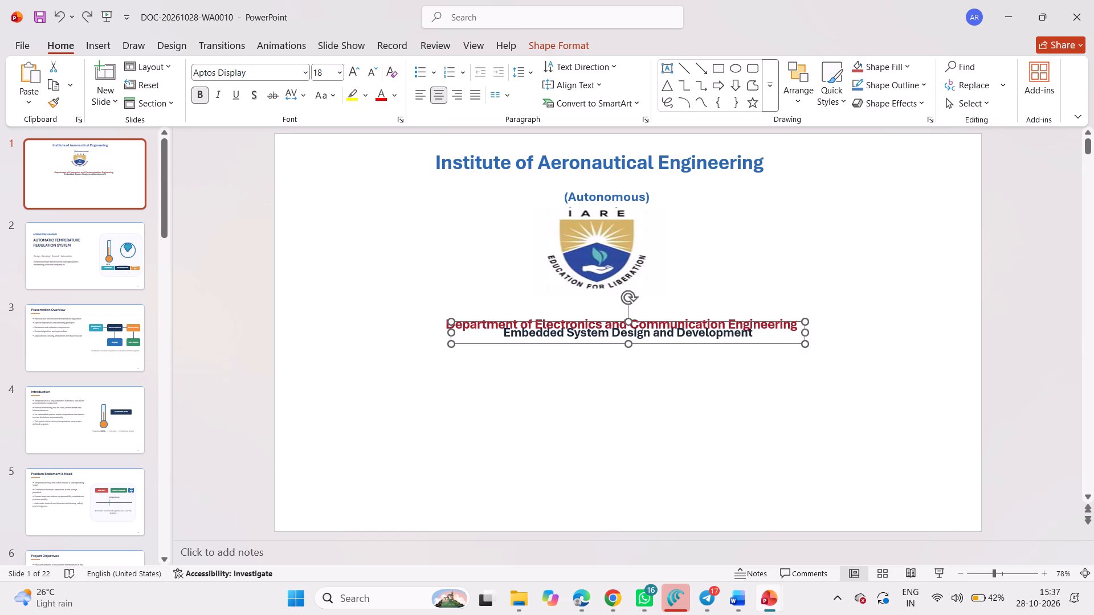
Move the "Embedded System Design and Development" text box just below the department line, roughly centred under it.
drag(757, 331, 718, 343)
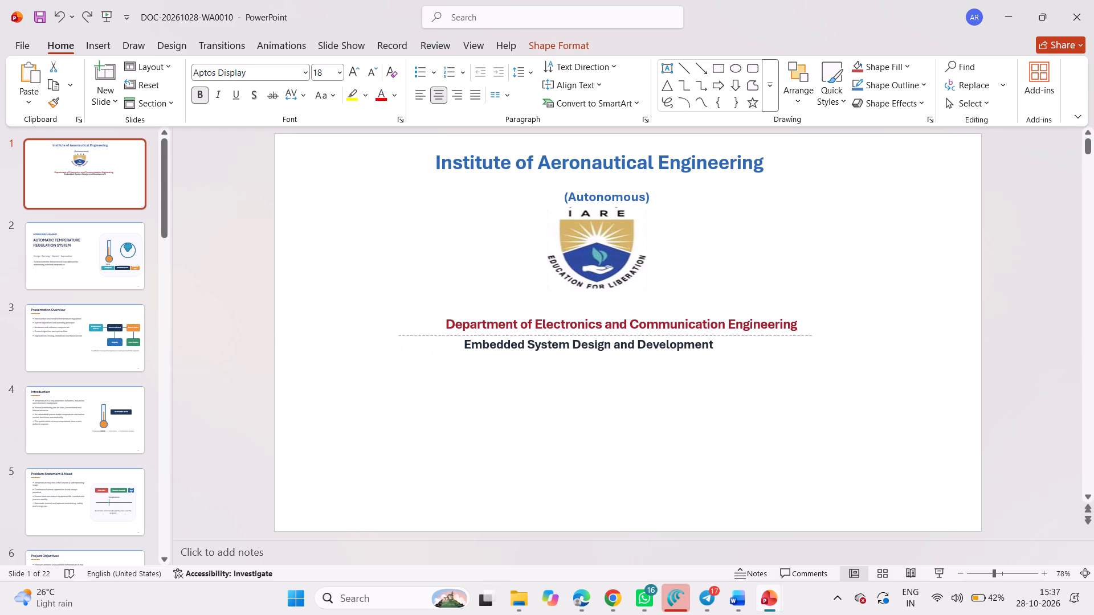
drag(718, 343, 746, 337)
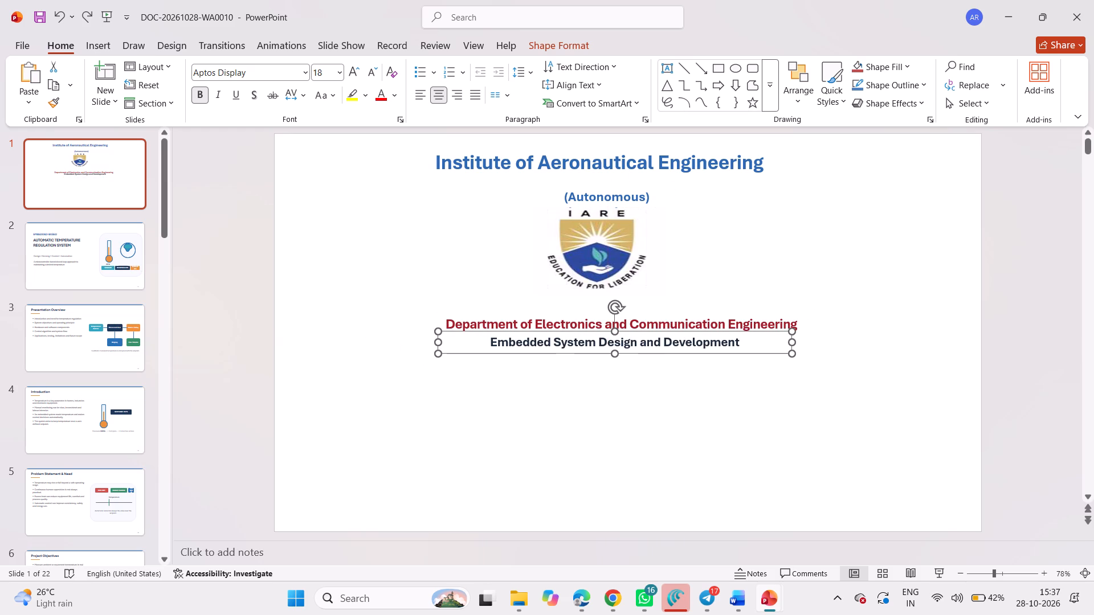
Copy "Edge Intelligence for Autonomous Vehicles Using Embedded AI Processors" from the Edge Intelligence title slide and paste it onto DOC-20261028-WA0010's first slide.
click(792, 407)
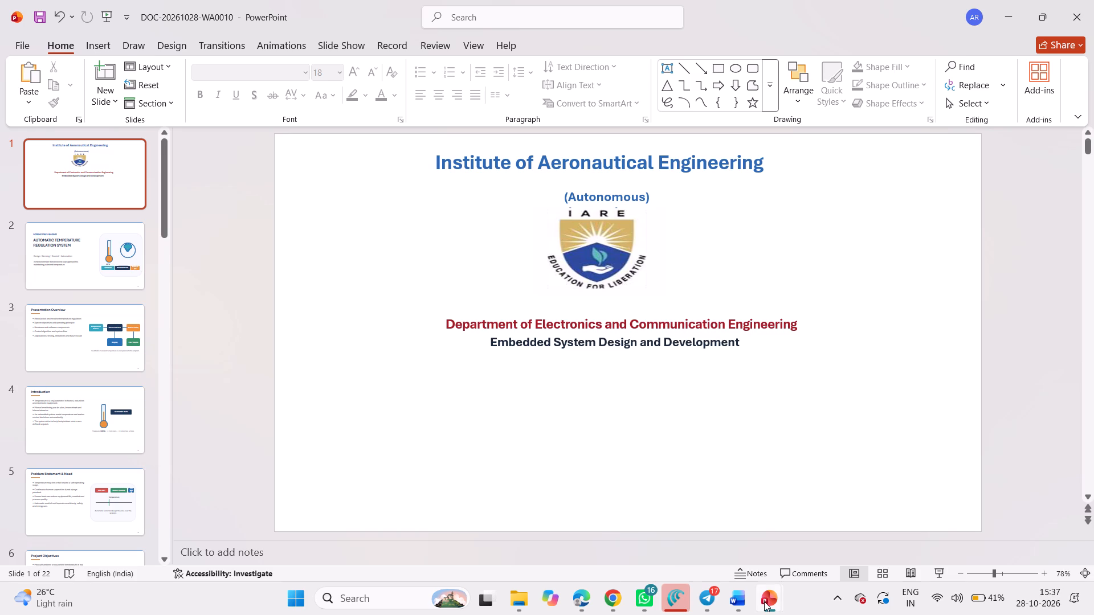
click(837, 539)
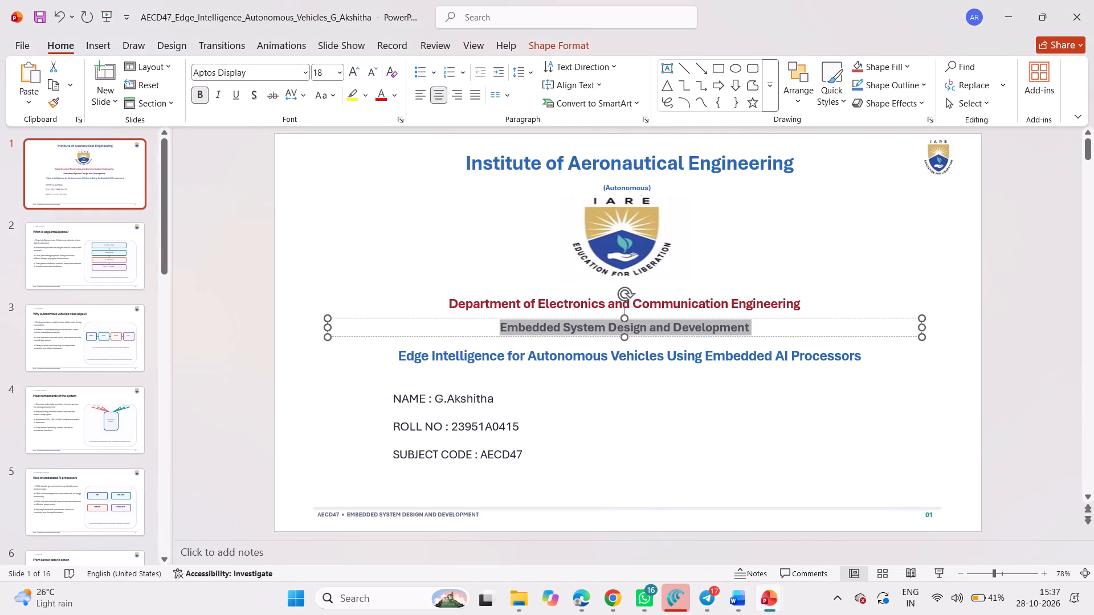
click(428, 361)
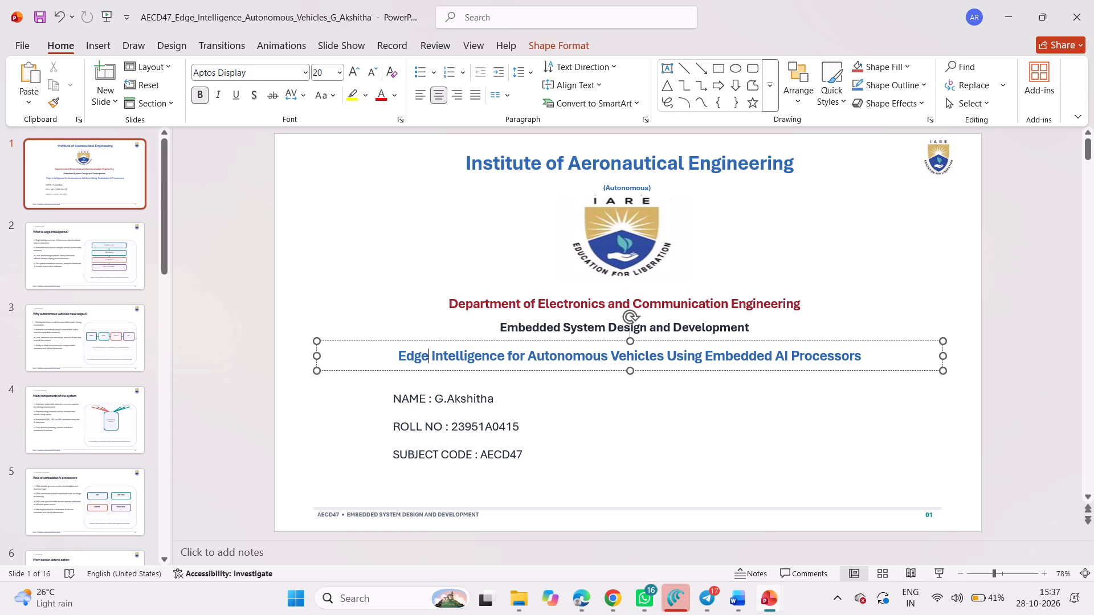
drag(399, 353, 546, 357)
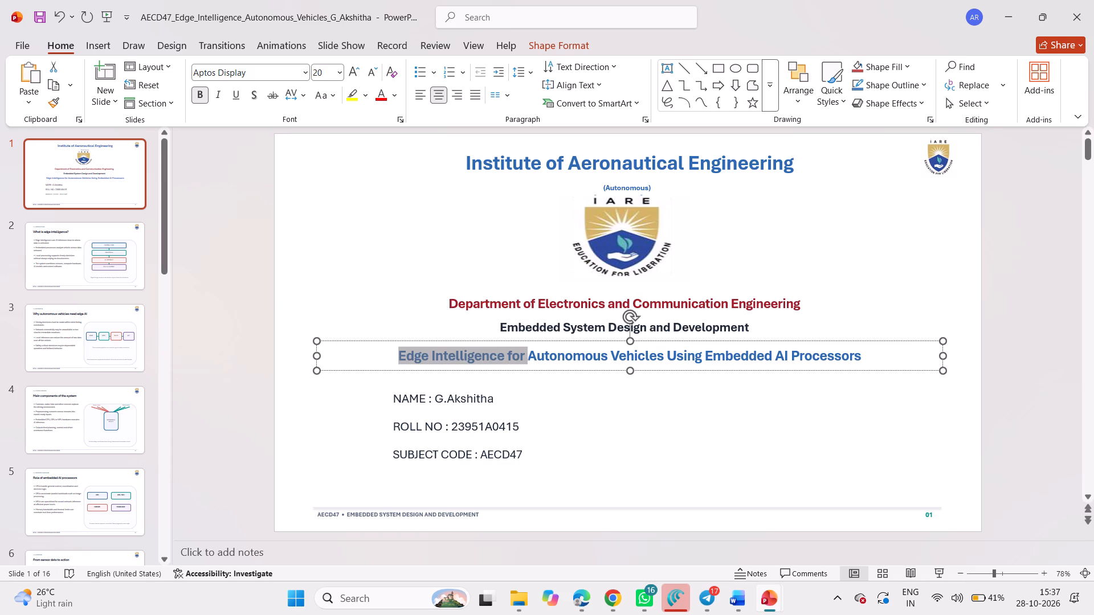
drag(546, 357, 862, 364)
key(ctrl+c)
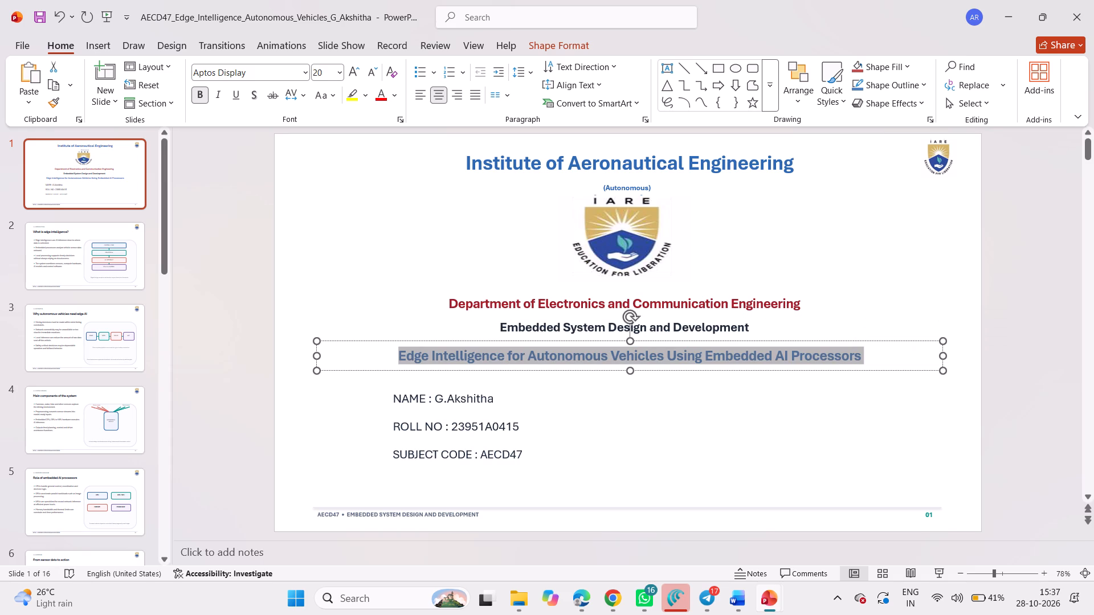
click(669, 519)
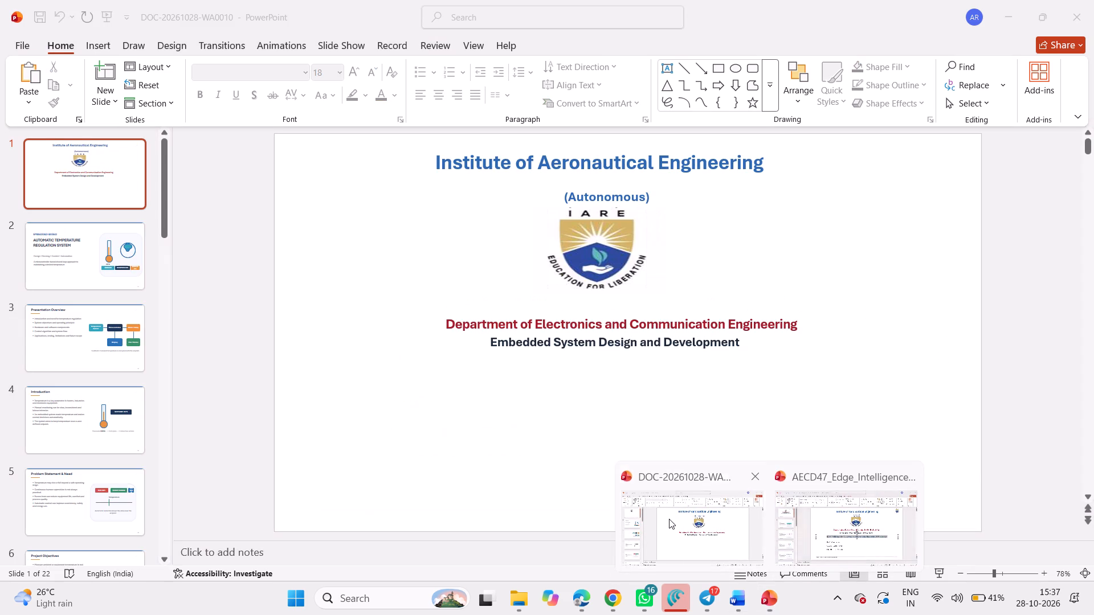
click(484, 367)
key(ctrl+v)
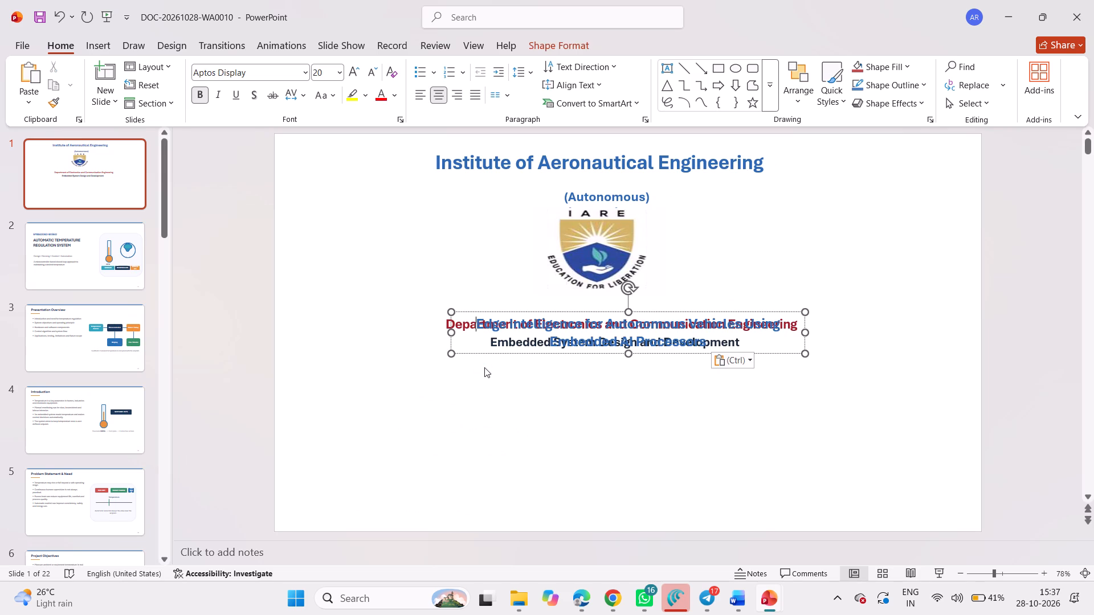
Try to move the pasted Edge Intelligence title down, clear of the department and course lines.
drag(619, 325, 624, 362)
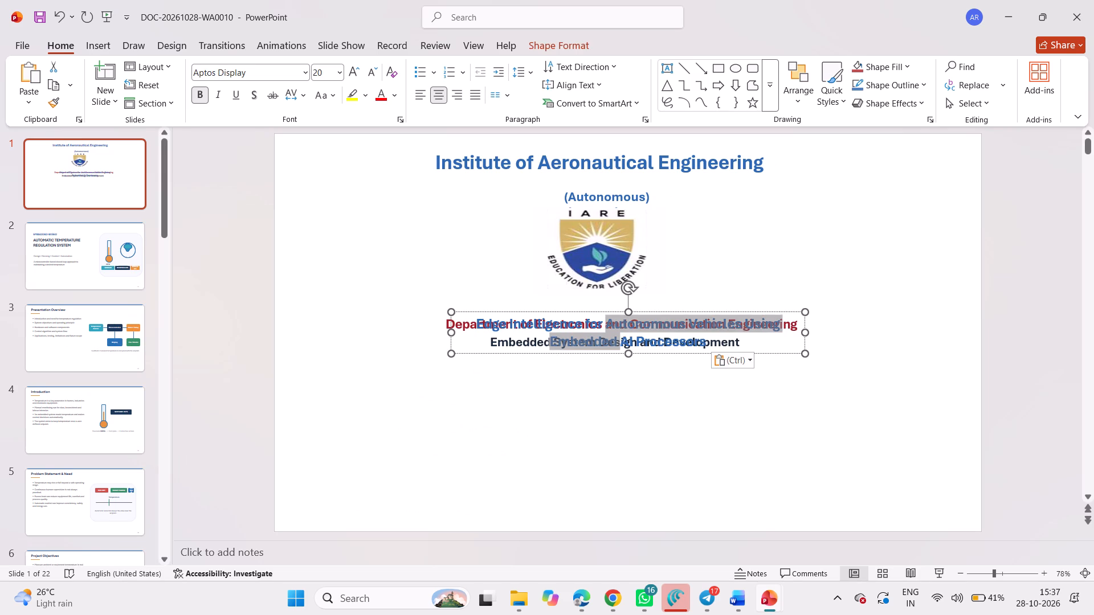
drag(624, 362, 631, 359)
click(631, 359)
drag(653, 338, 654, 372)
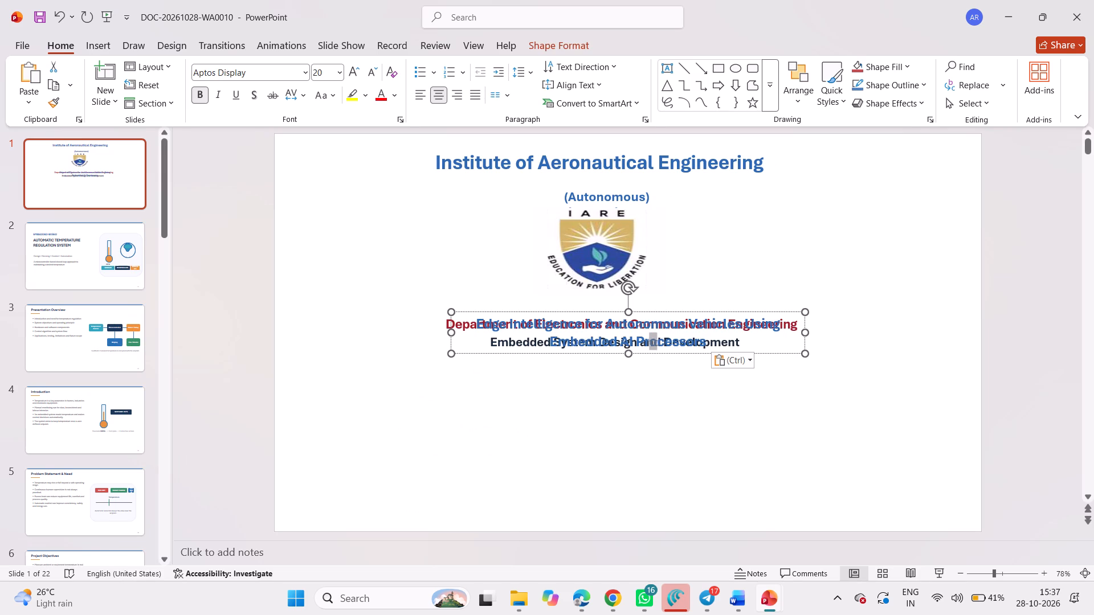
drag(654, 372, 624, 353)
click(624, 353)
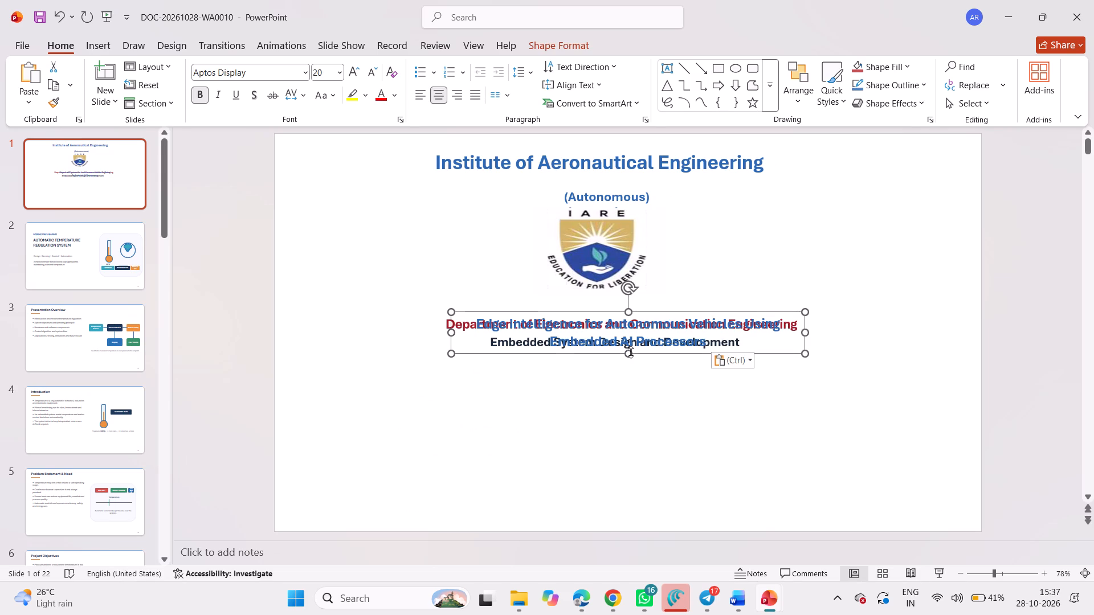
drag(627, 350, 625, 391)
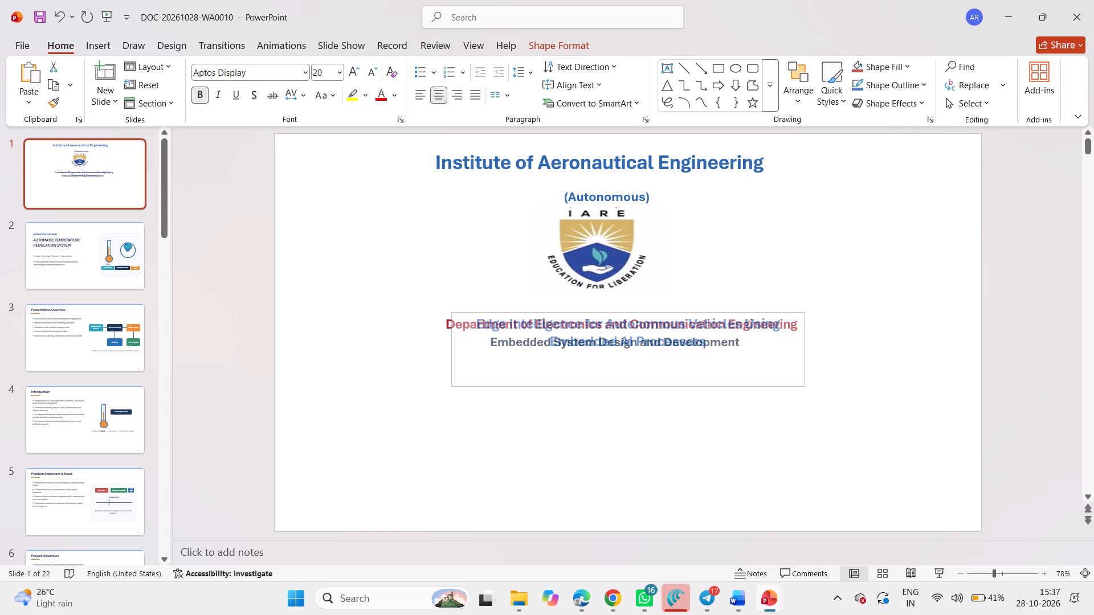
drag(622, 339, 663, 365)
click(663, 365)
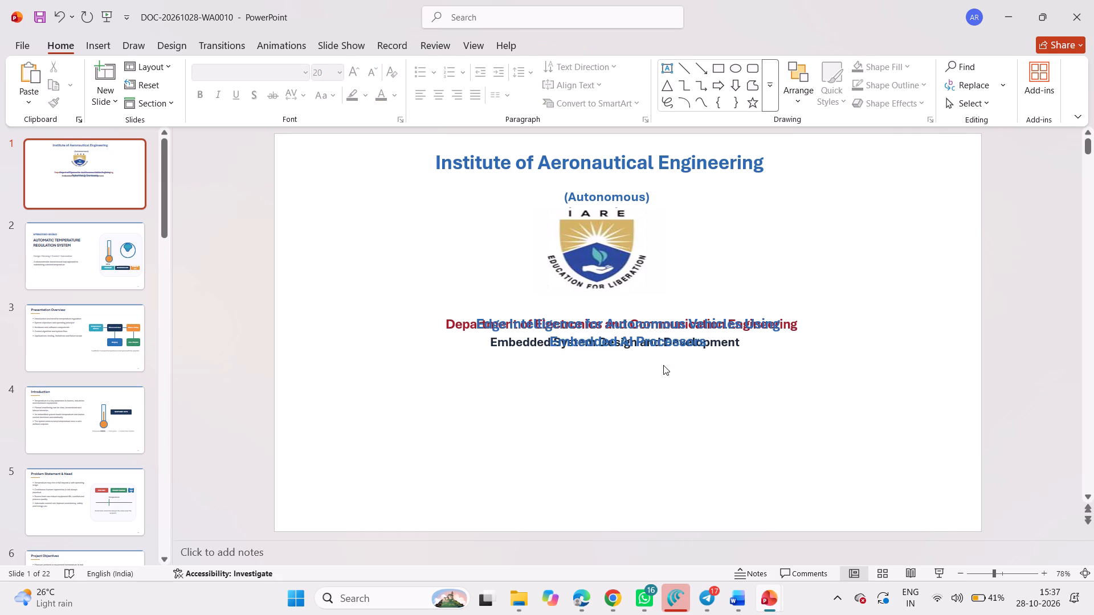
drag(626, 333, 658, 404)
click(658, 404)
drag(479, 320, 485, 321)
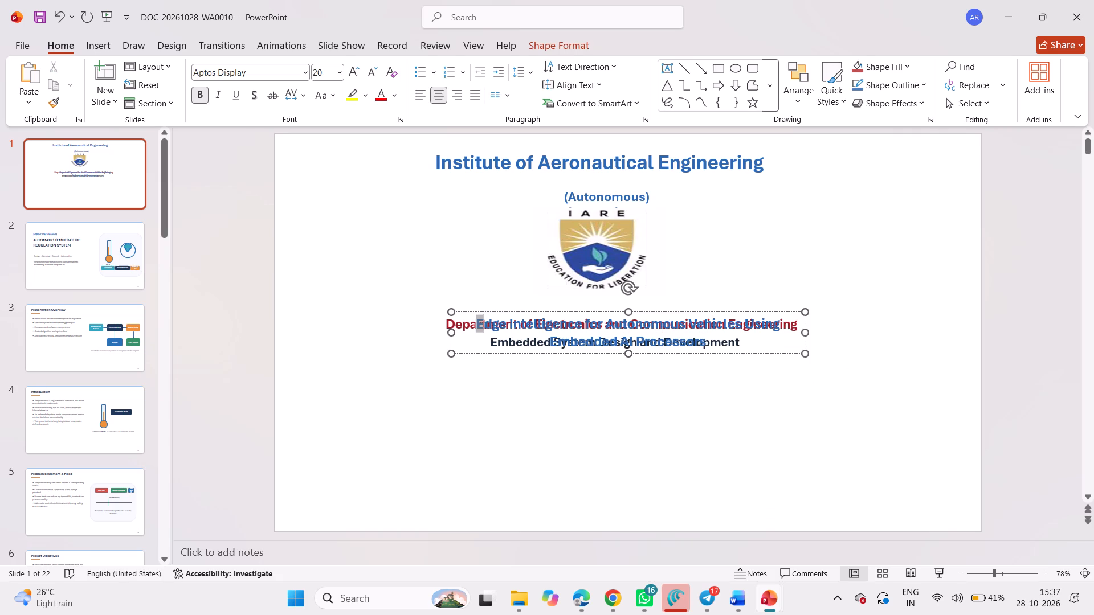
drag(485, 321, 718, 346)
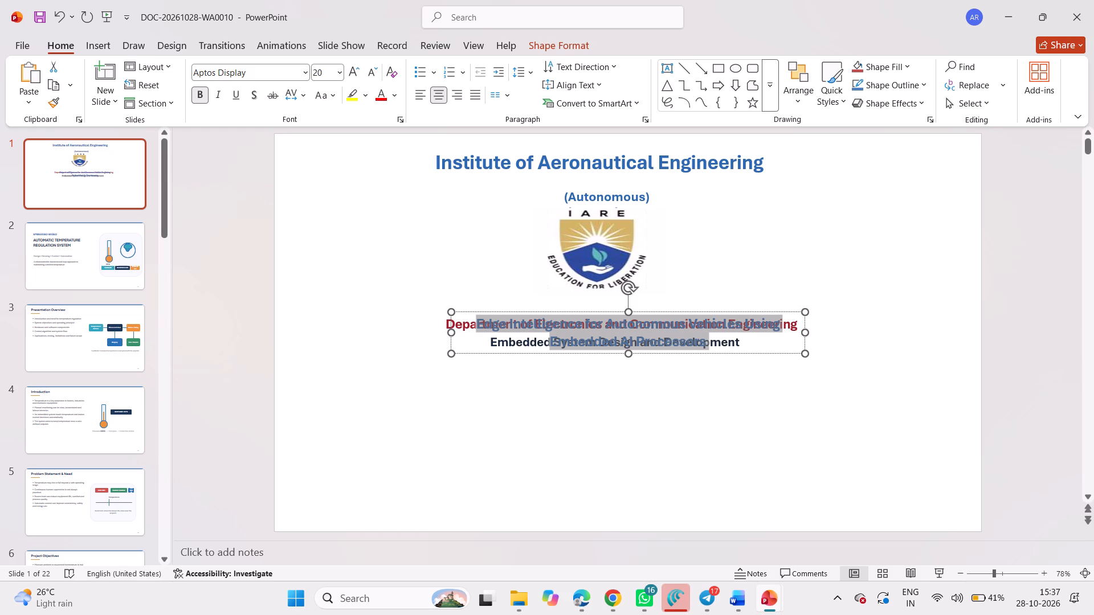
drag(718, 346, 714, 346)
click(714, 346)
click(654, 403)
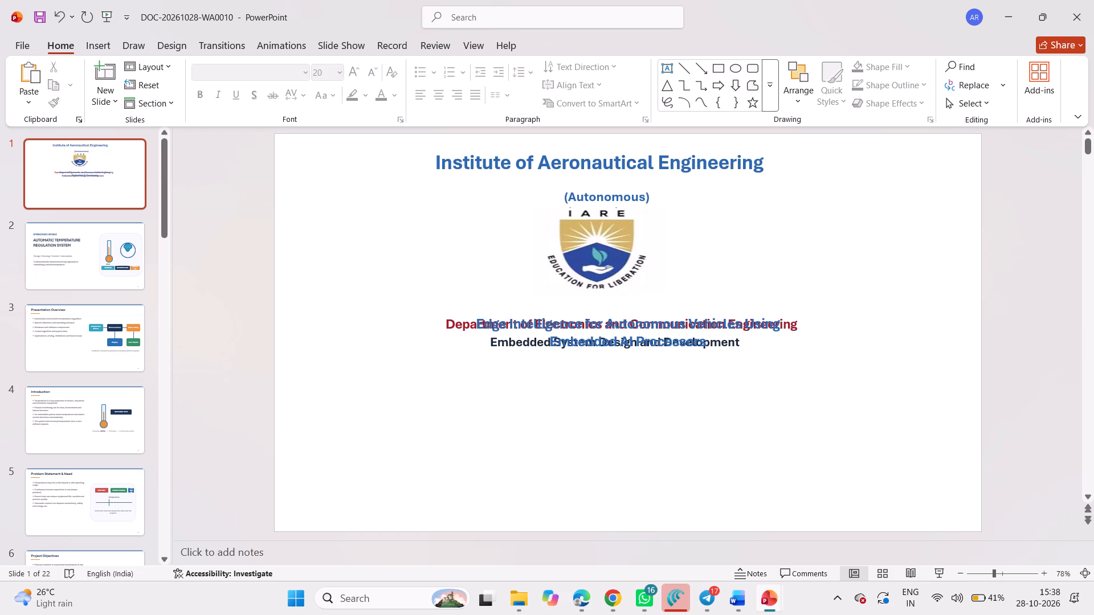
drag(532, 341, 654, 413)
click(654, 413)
Move the pasted Edge Intelligence title text box directly below the "Embedded System Design and Development" line.
click(711, 338)
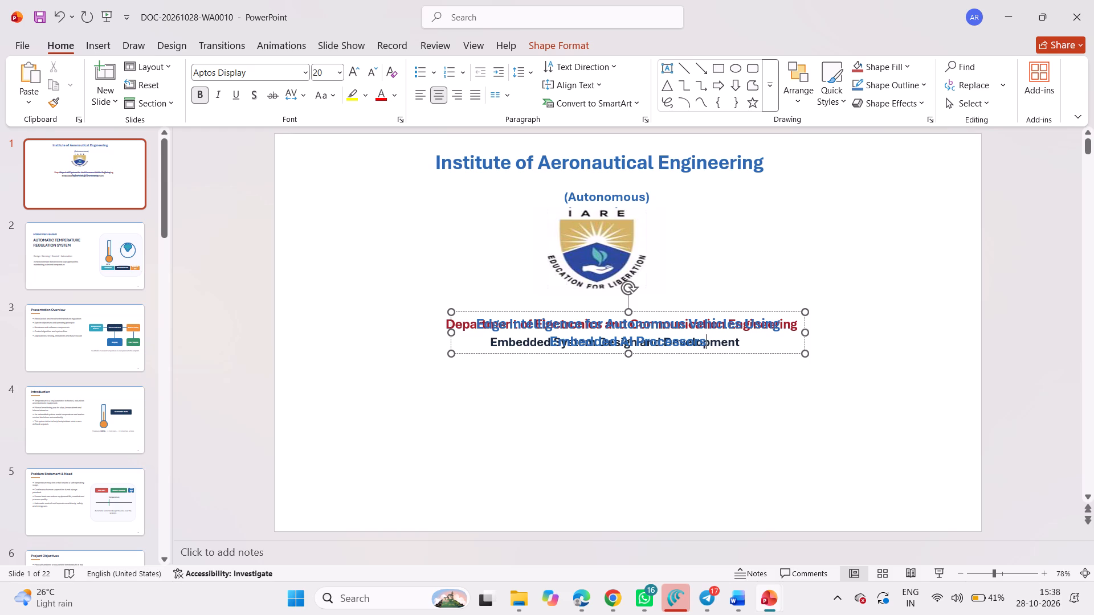
drag(639, 310, 638, 349)
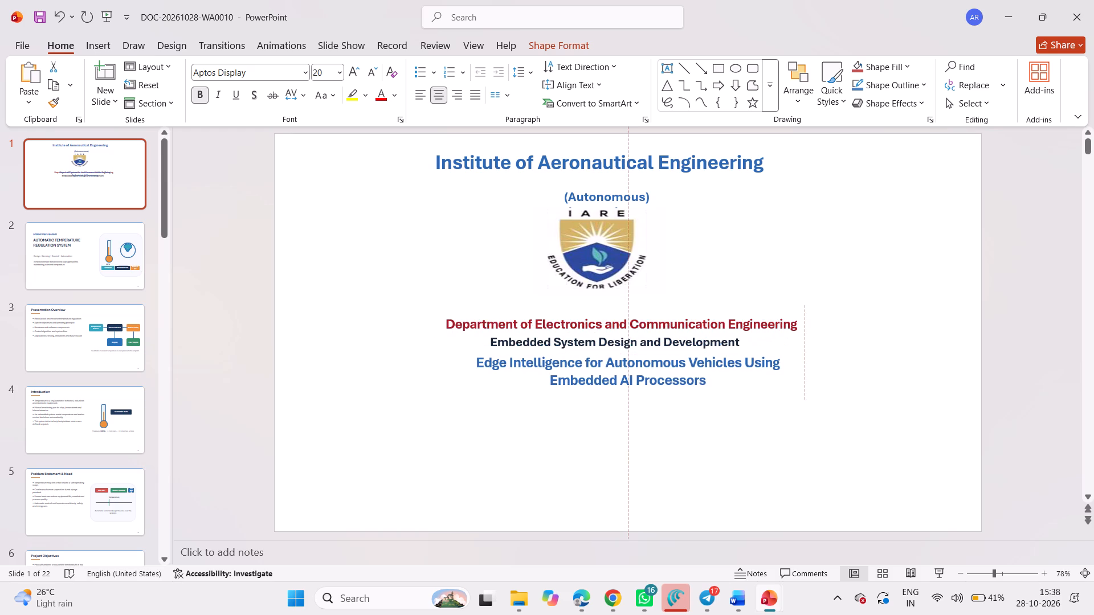
drag(638, 349, 638, 349)
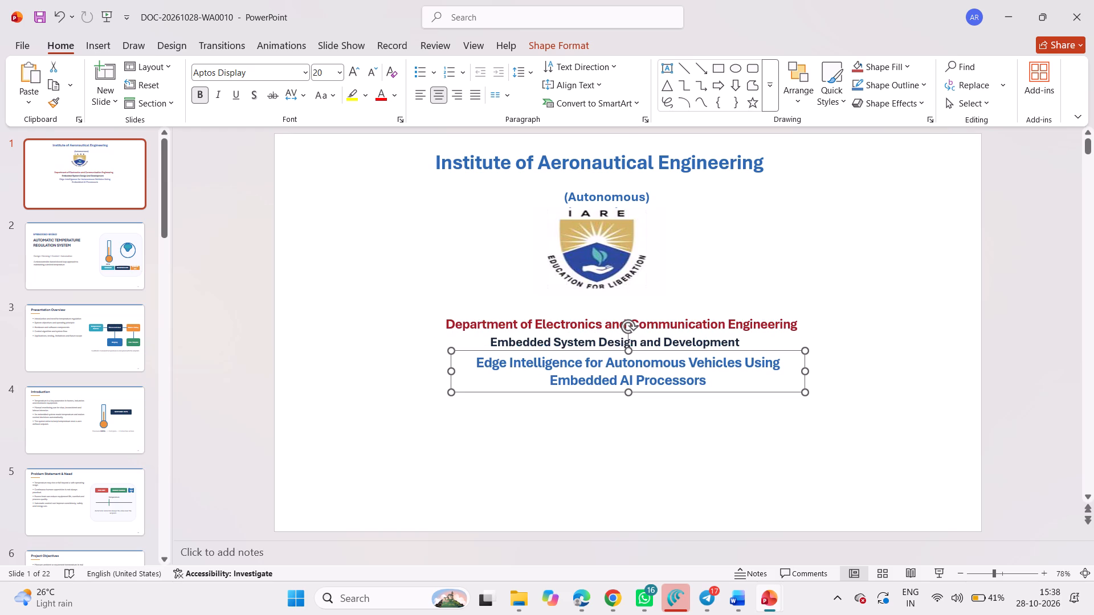
Erase the pasted title's text from its end back to "Edge Intellige".
click(709, 379)
key(BackSpace)
key(BackSpace)
key(BackSpace)
key(BackSpace)
key(BackSpace)
key(BackSpace)
key(BackSpace)
key(BackSpace)
key(BackSpace)
key(BackSpace)
key(BackSpace)
key(BackSpace)
key(BackSpace)
key(BackSpace)
key(BackSpace)
key(BackSpace)
key(BackSpace)
key(BackSpace)
key(BackSpace)
key(BackSpace)
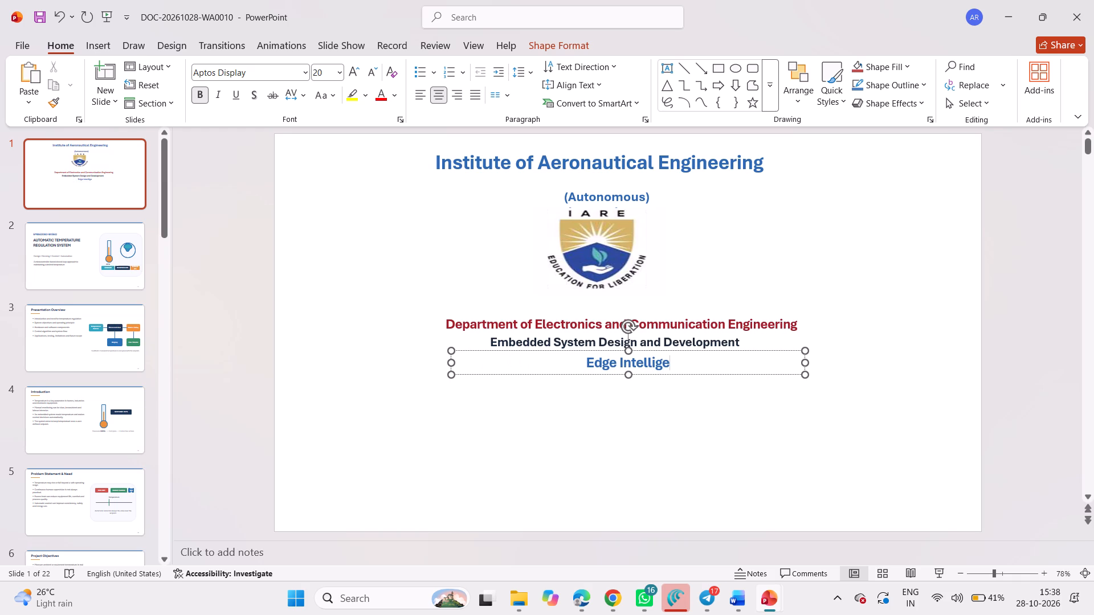
Check the project title on slide 2 and return to the first slide.
click(104, 229)
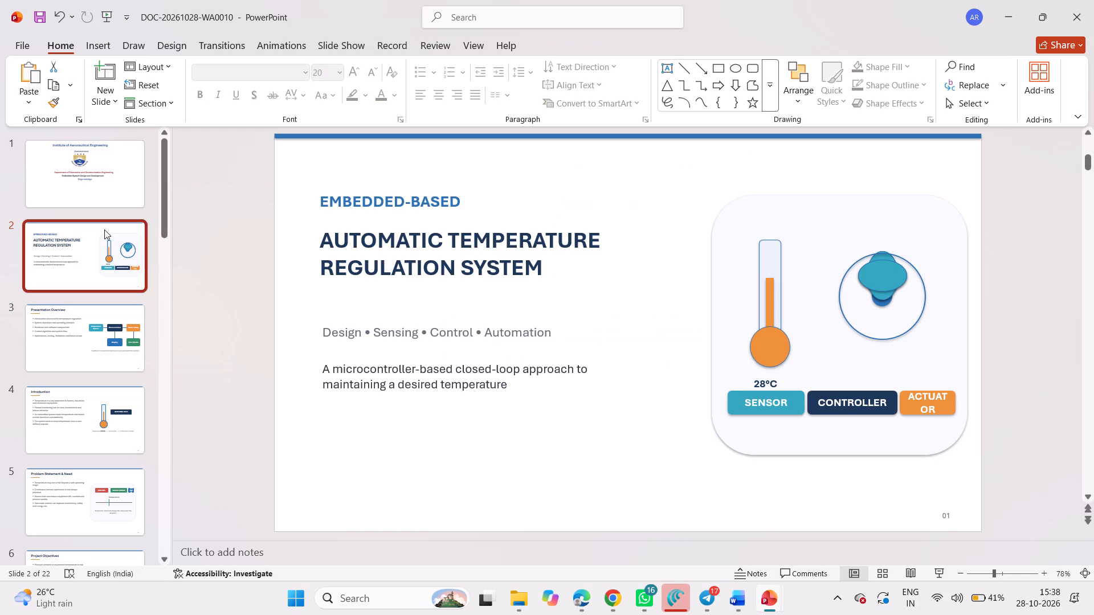
click(64, 179)
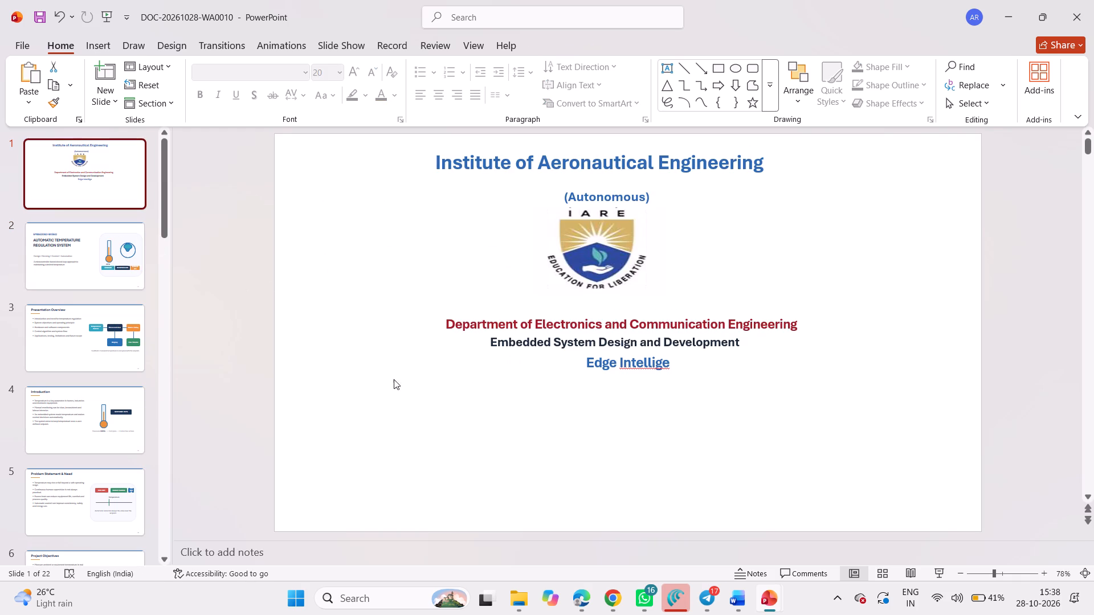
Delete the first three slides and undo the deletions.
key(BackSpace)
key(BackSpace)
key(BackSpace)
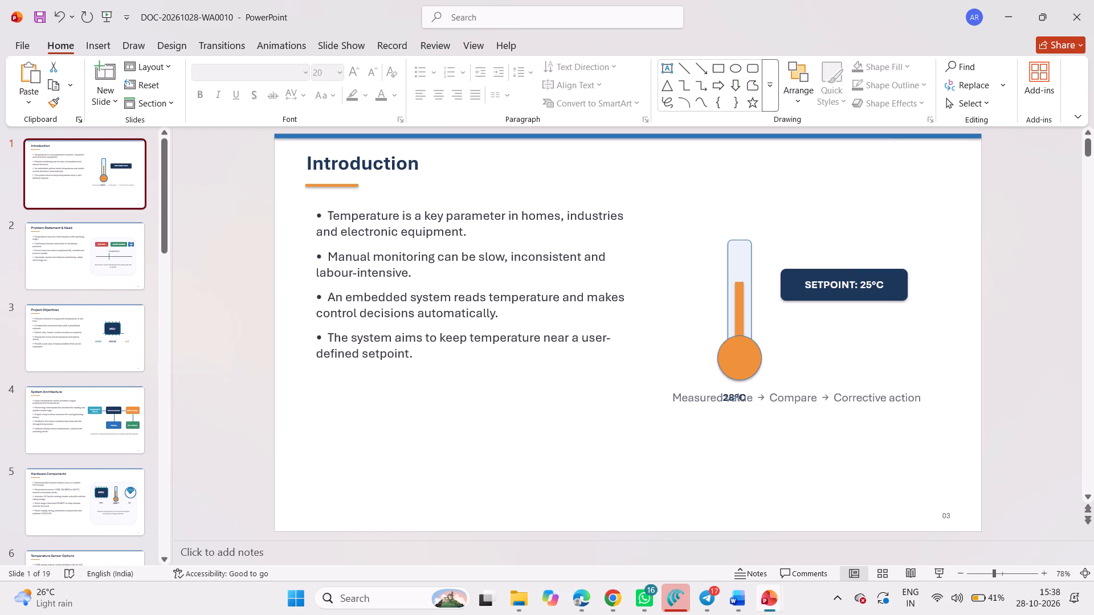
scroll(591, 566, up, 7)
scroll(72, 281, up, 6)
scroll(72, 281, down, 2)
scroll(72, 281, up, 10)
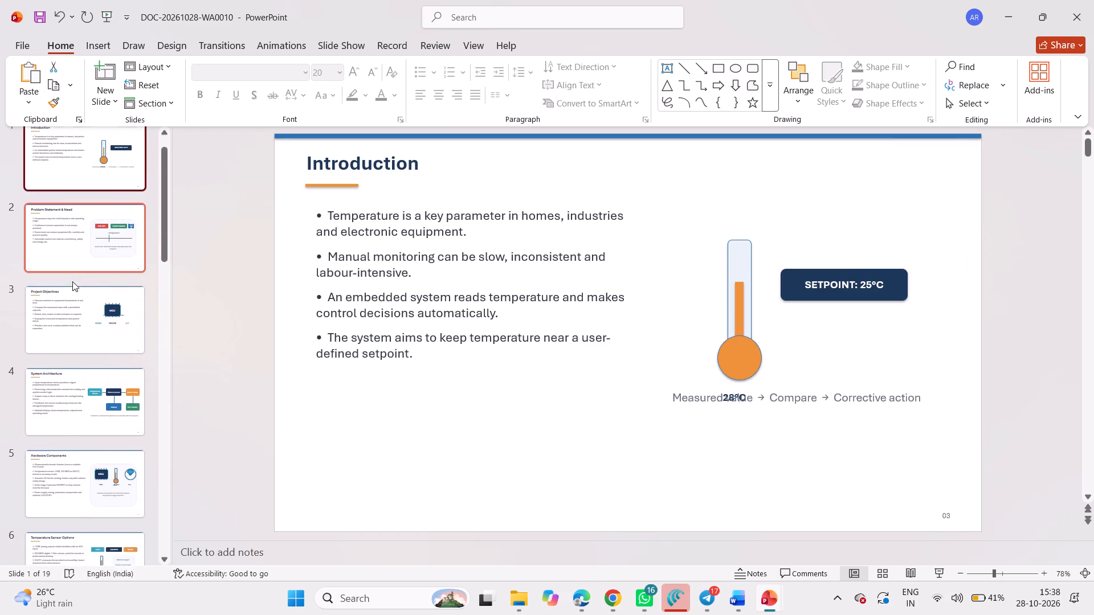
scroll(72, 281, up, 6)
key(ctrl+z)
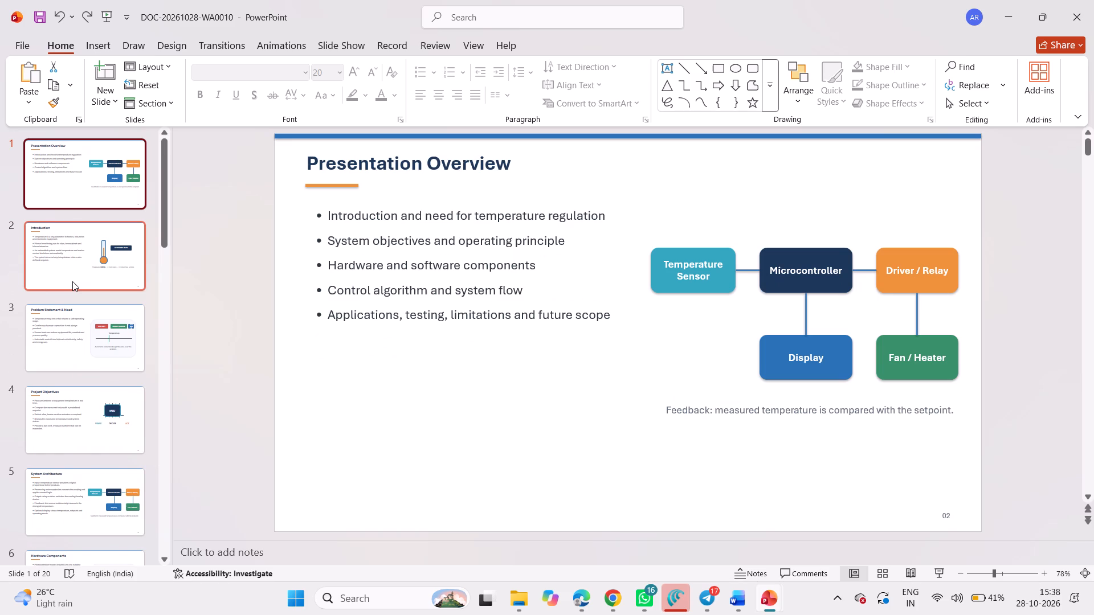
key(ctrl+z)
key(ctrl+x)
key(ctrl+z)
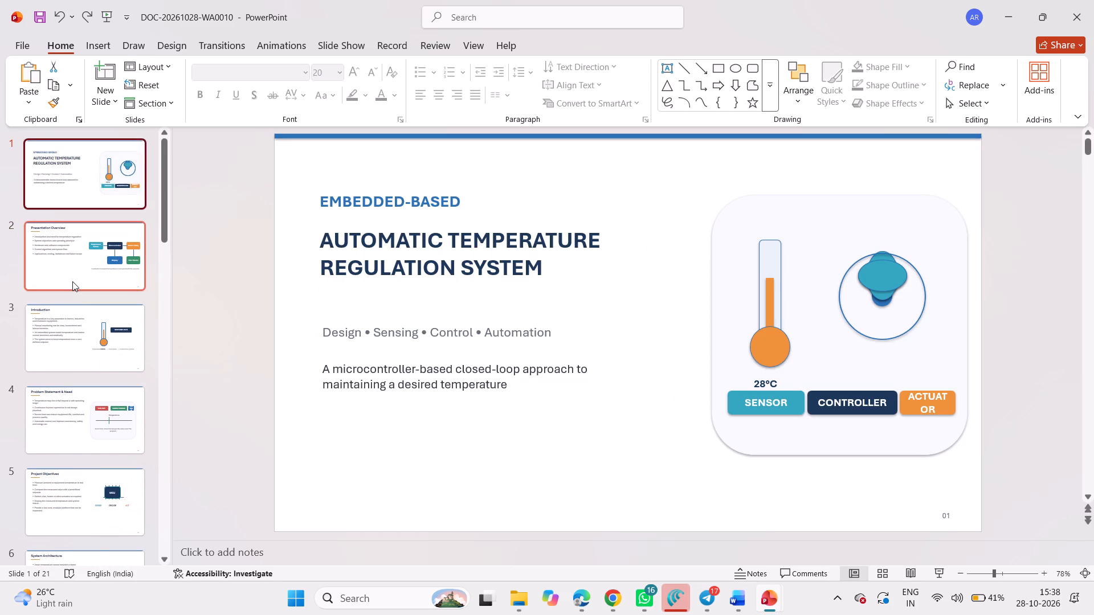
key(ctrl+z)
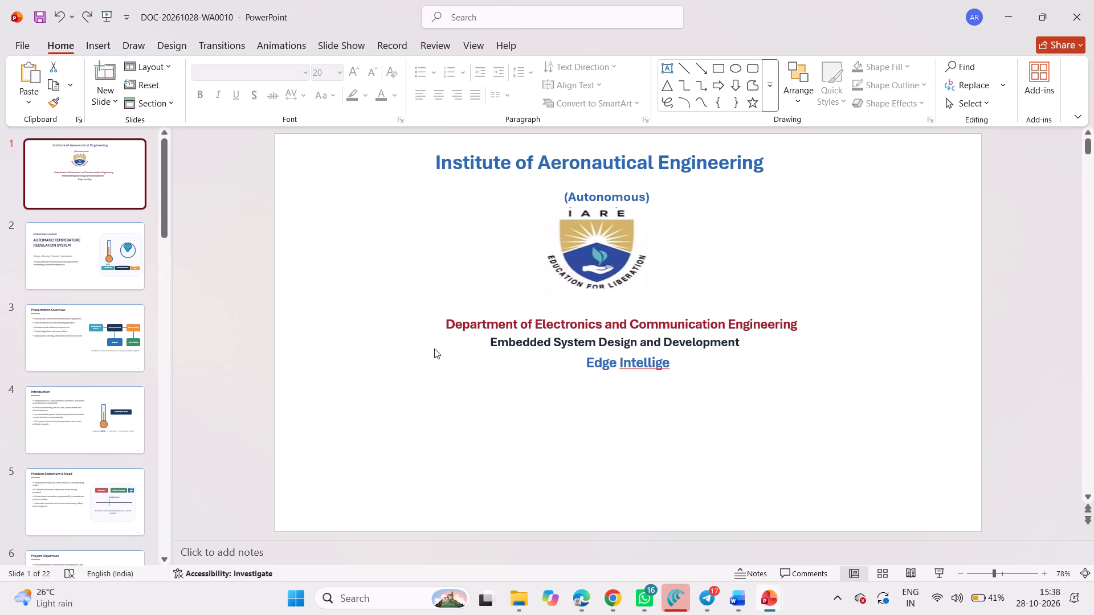
Replace the leftover "Edge Intellige" text with the project title "Embedded Based Automatic Temperature Regulation System".
click(693, 365)
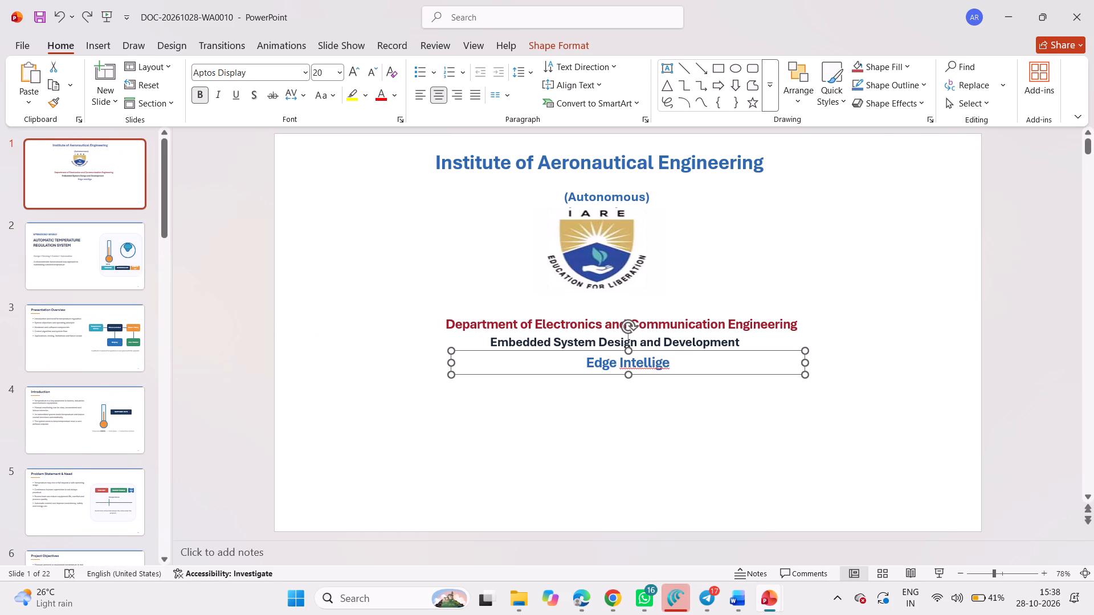
click(673, 362)
click(628, 361)
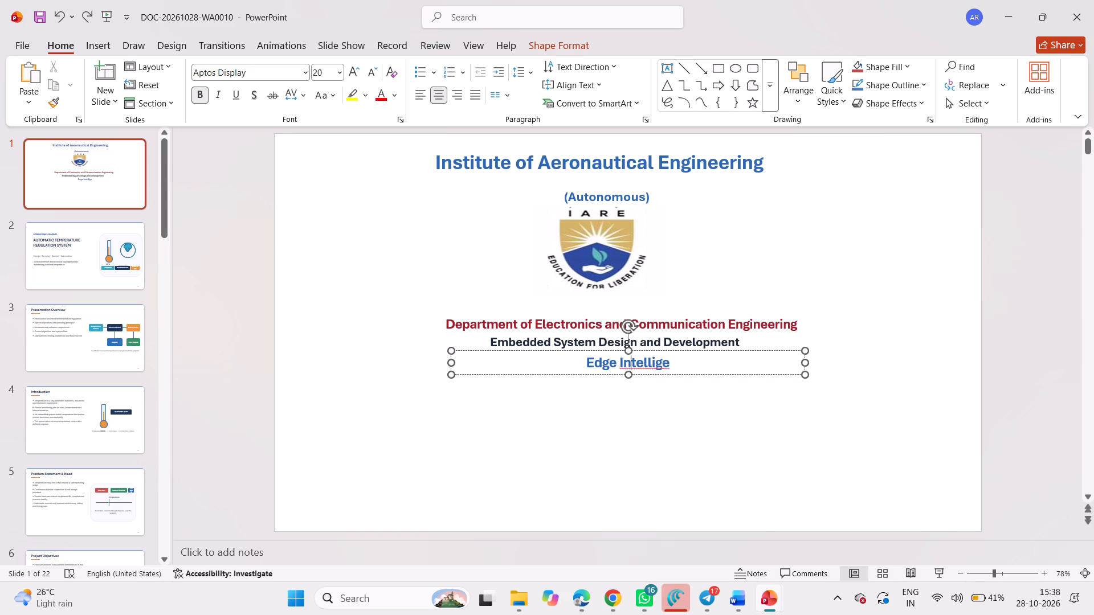
click(664, 363)
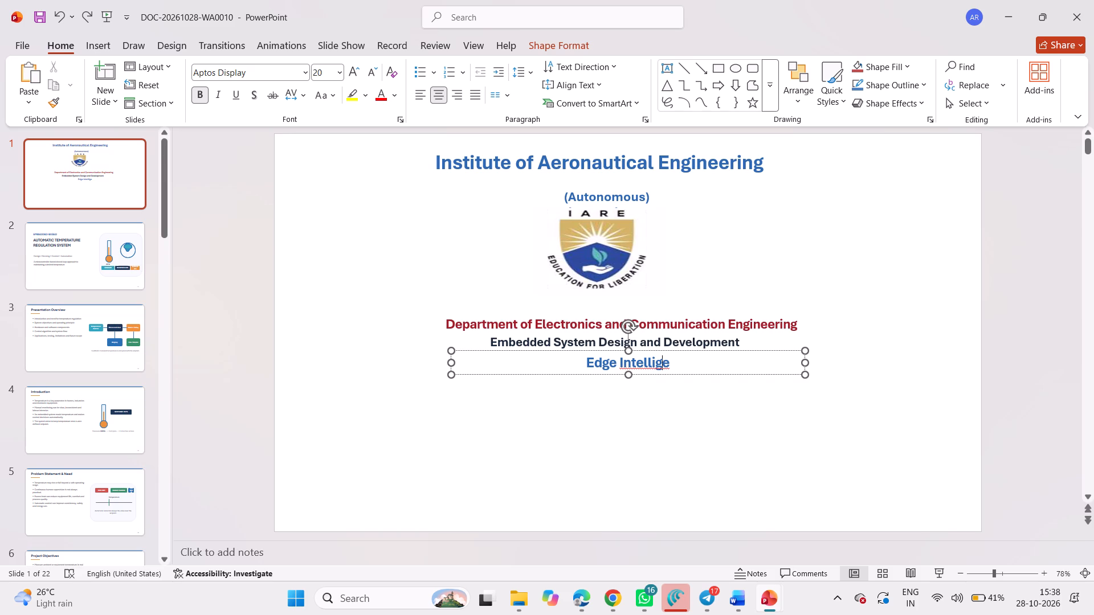
click(671, 363)
click(671, 363)
key(BackSpace)
key(BackSpace)
key(BackSpace)
key(BackSpace)
key(BackSpace)
key(BackSpace)
key(BackSpace)
key(BackSpace)
key(BackSpace)
key(BackSpace)
key(BackSpace)
key(BackSpace)
key(BackSpace)
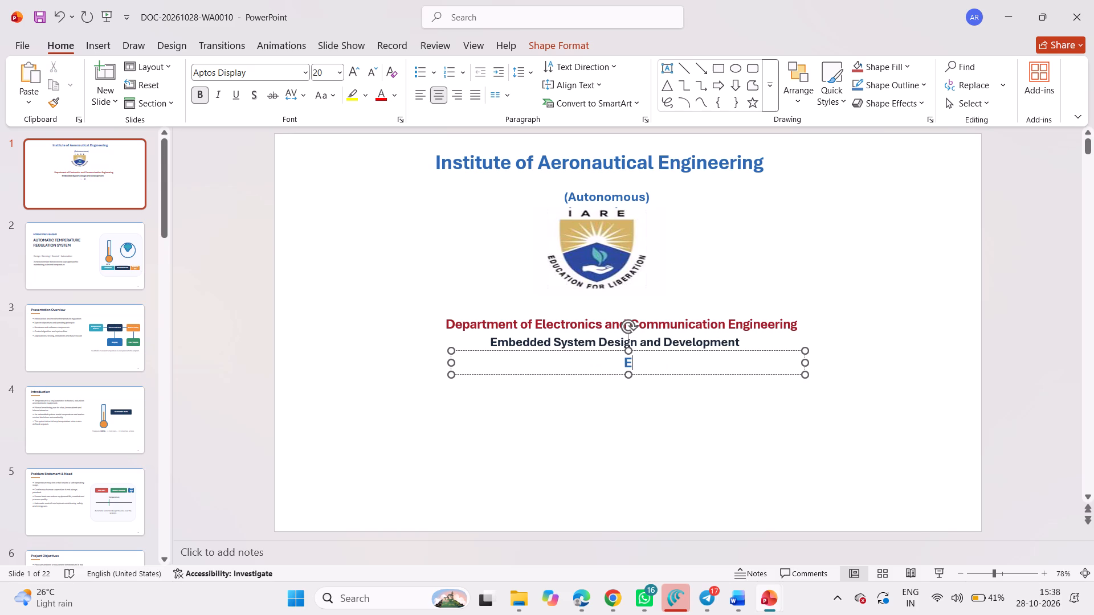
text(mb)
text(edded)
key(space)
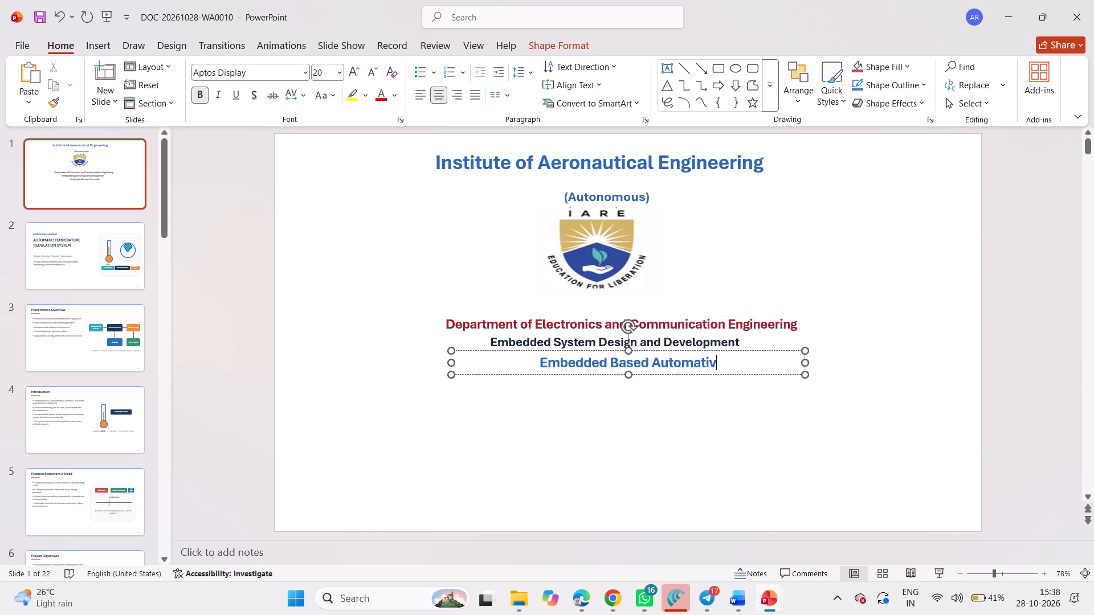
key(BackSpace)
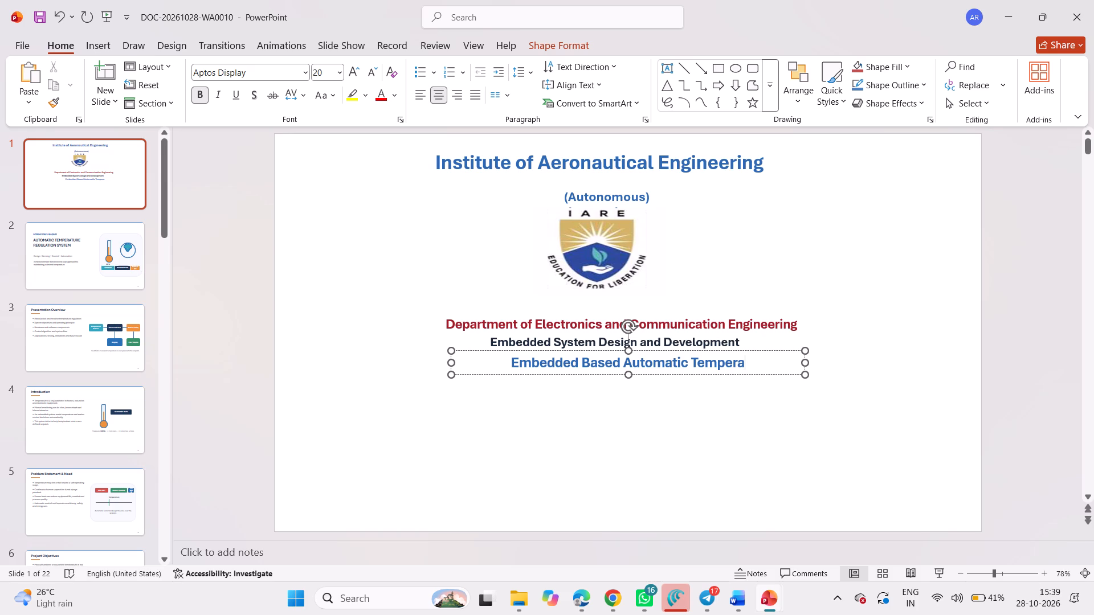
text(ture)
key(space)
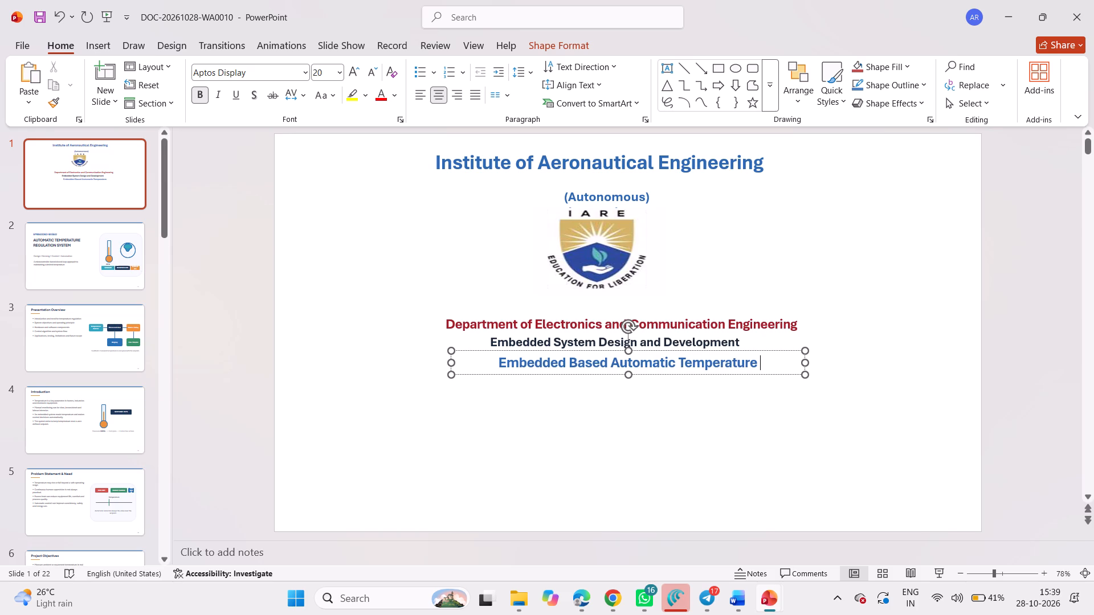
key(BackSpace)
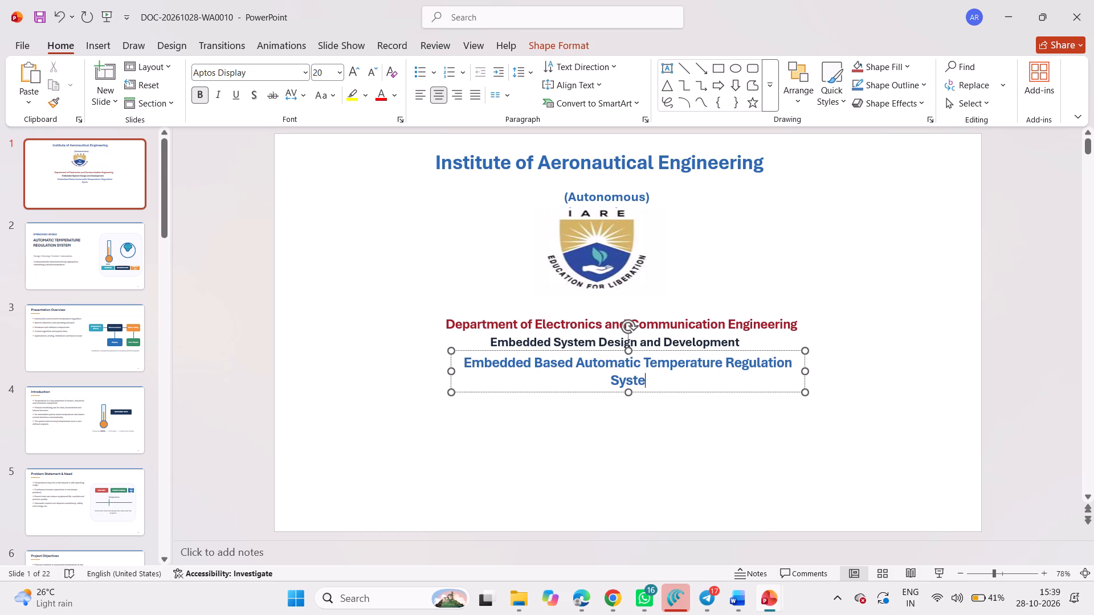
key(m)
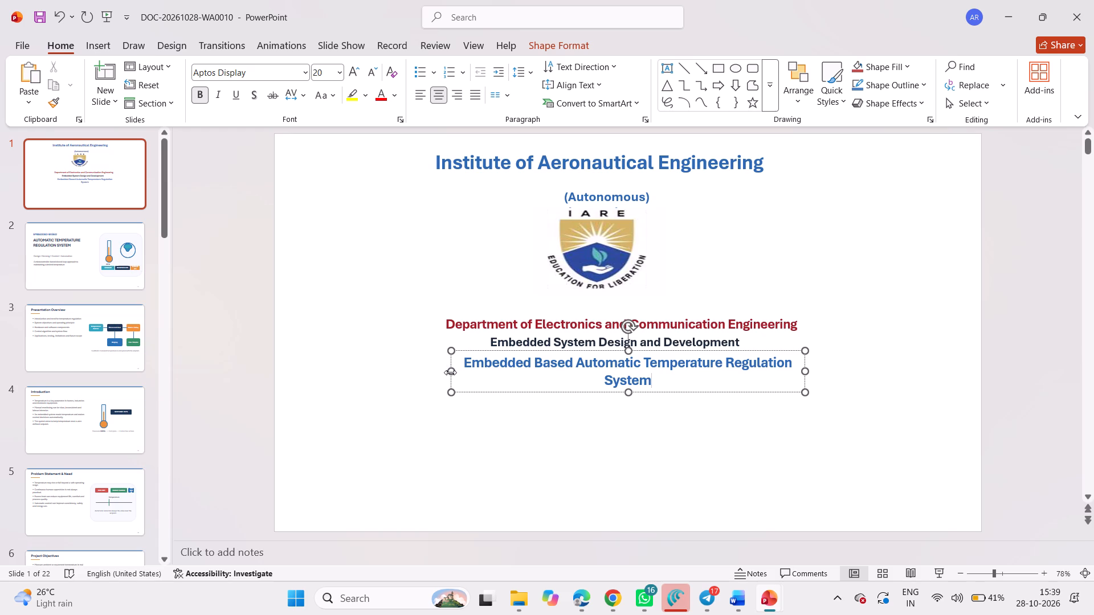
Widen the project title's text box on both sides so the title fits on a single line.
drag(450, 372, 414, 379)
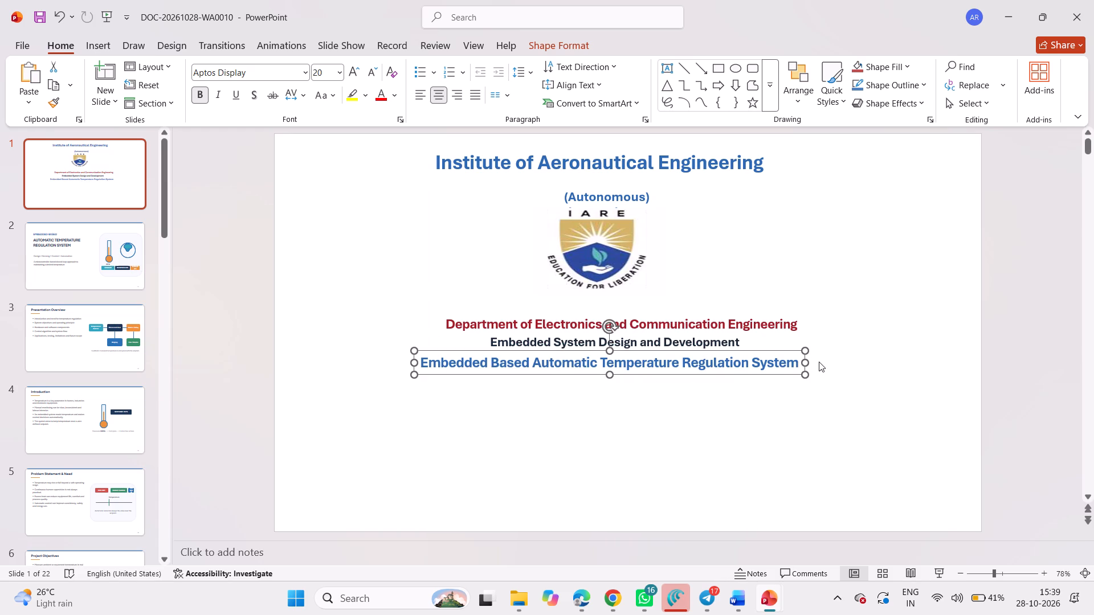
drag(807, 363, 832, 362)
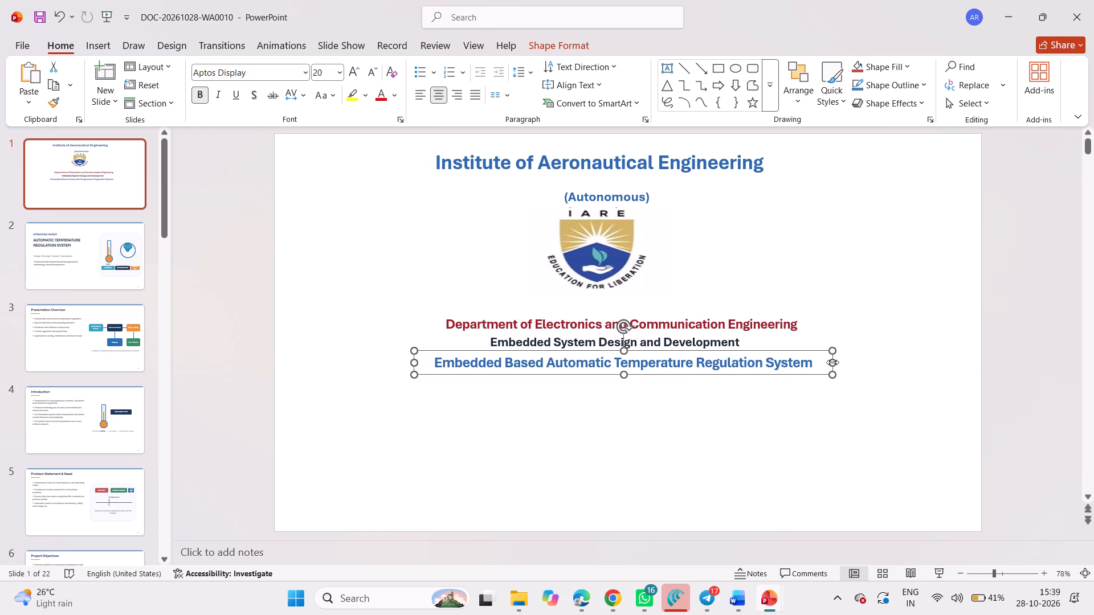
click(842, 317)
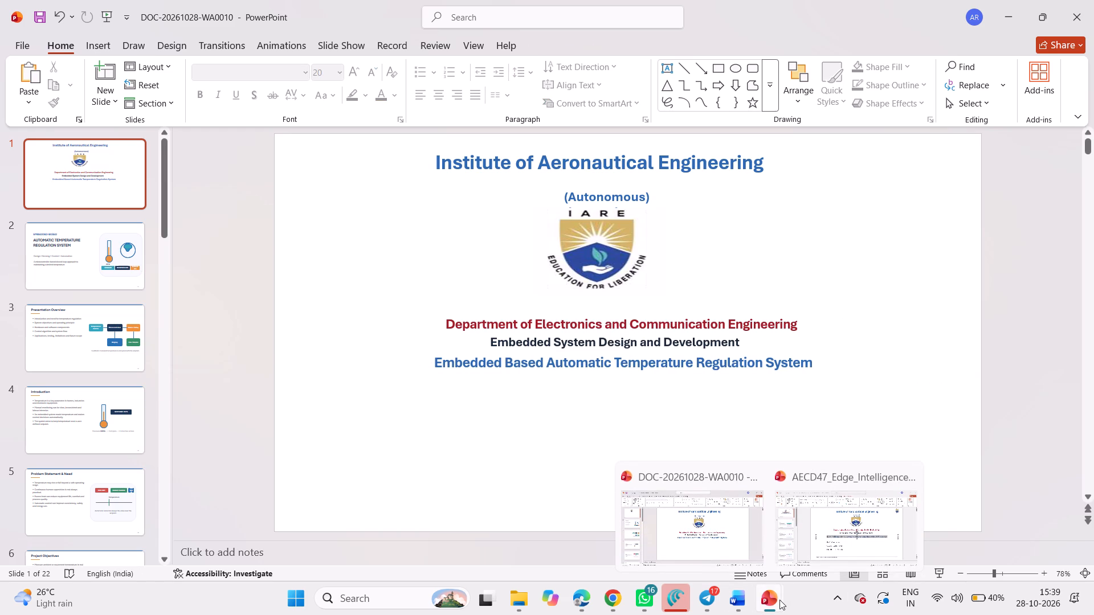
Switch to the Edge Intelligence presentation and copy the whole NAME line from its title slide.
click(840, 535)
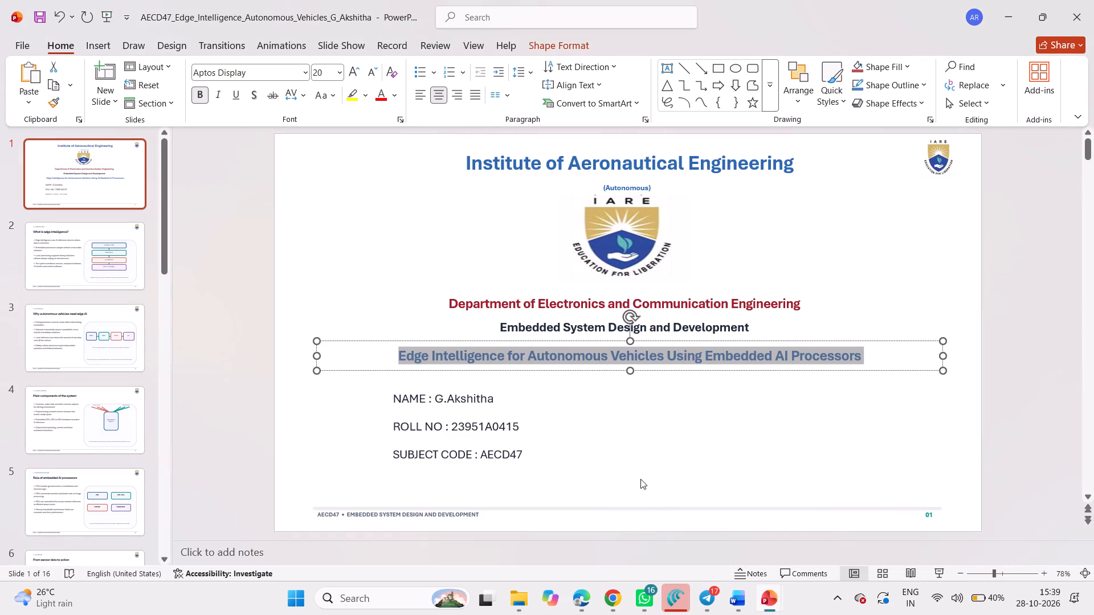
click(640, 479)
double_click(387, 392)
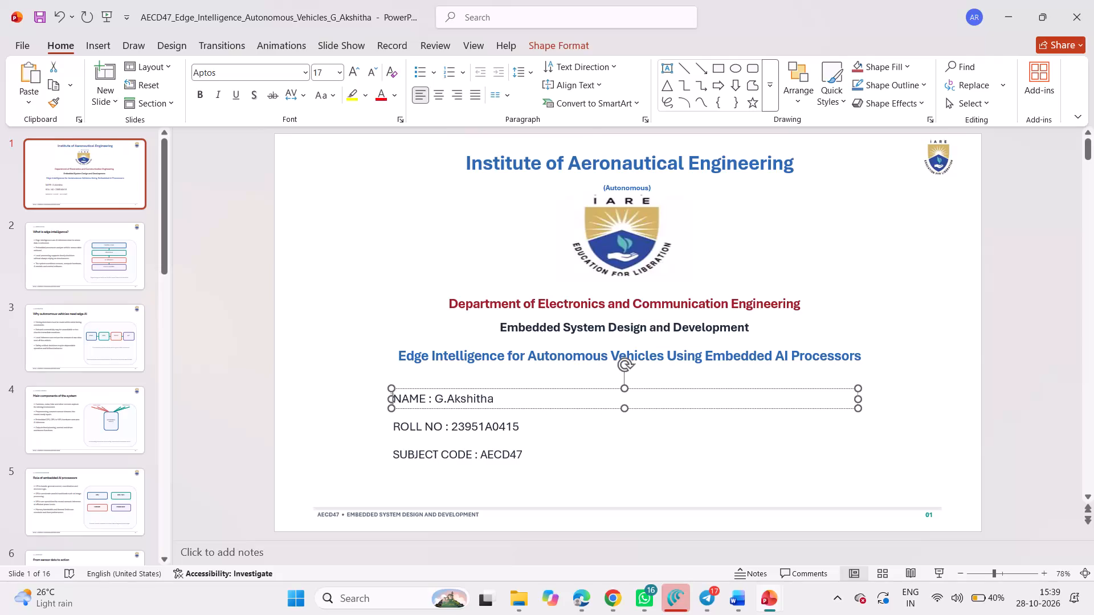
click(387, 392)
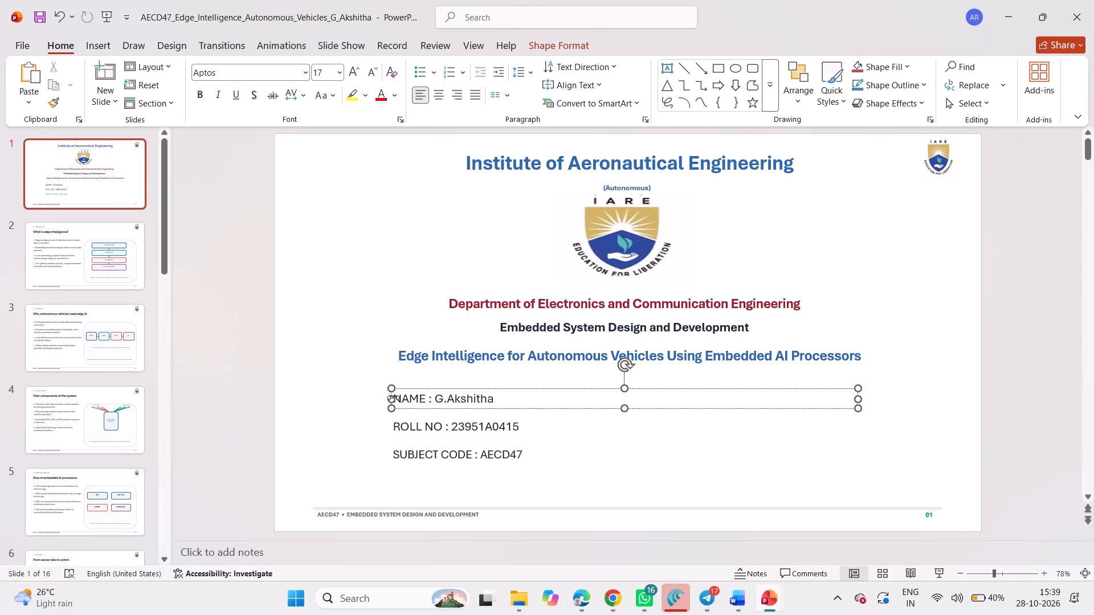
drag(393, 397, 368, 394)
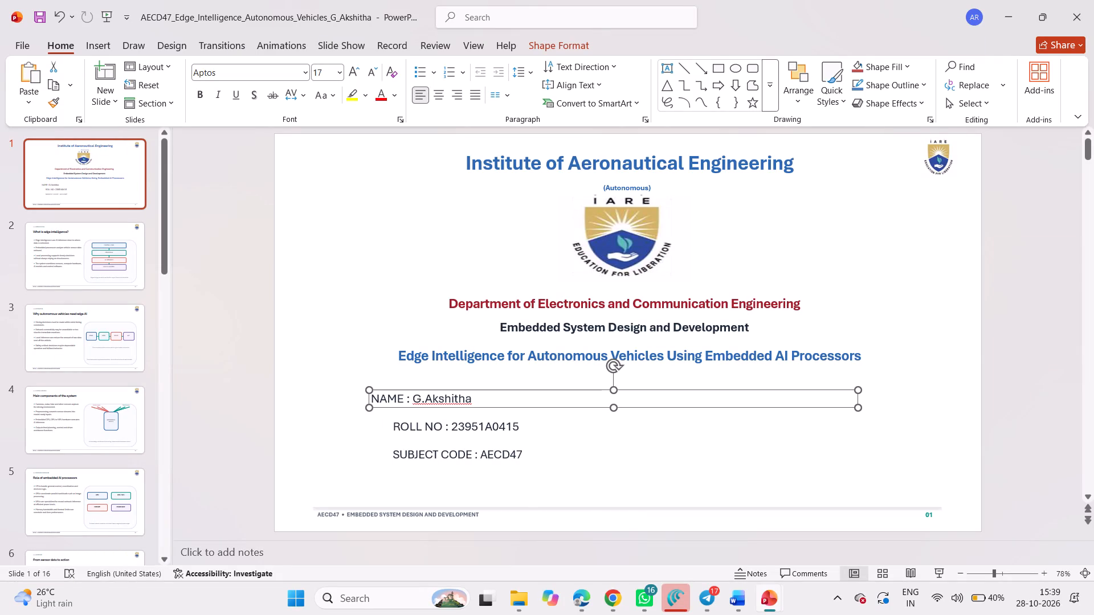
drag(369, 405, 394, 405)
click(427, 416)
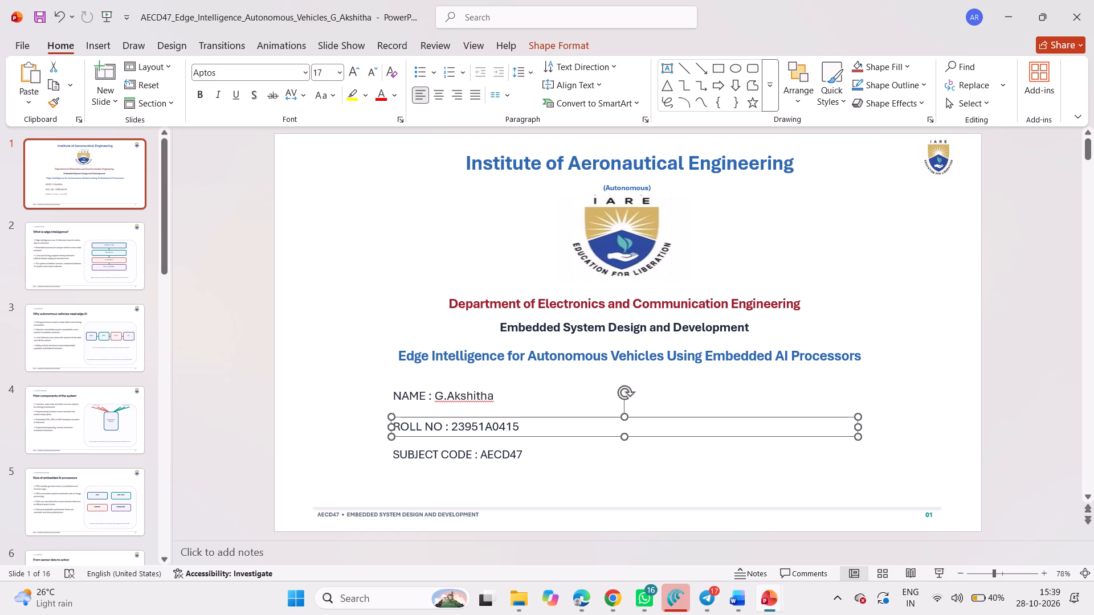
drag(397, 397, 507, 396)
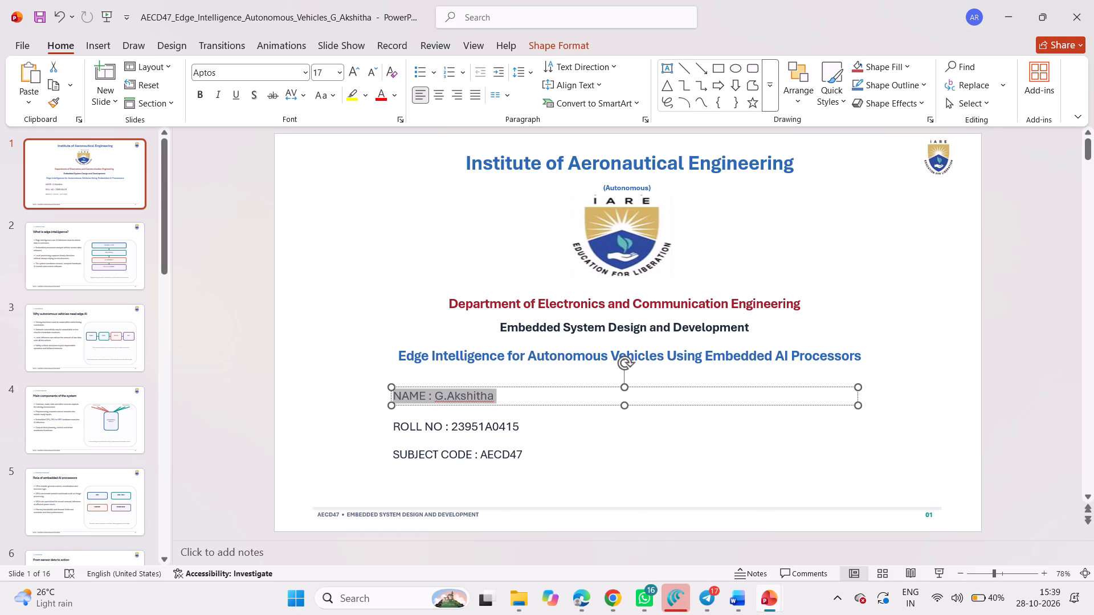
key(ctrl+c)
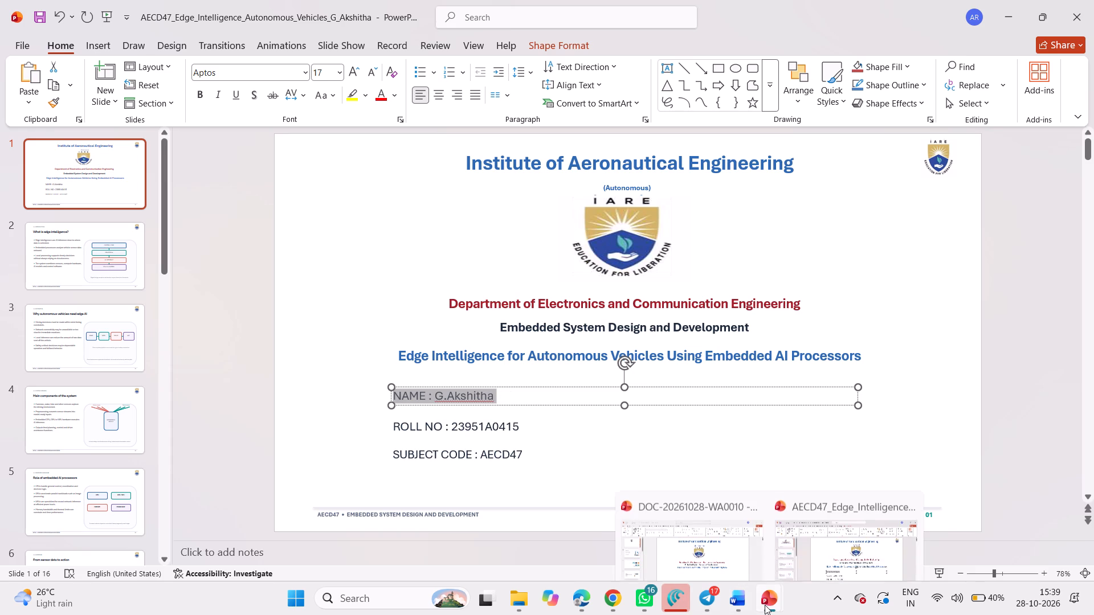
Paste the NAME line on the first slide of DOC-20261028-WA0010 and move it just below the project title.
click(736, 555)
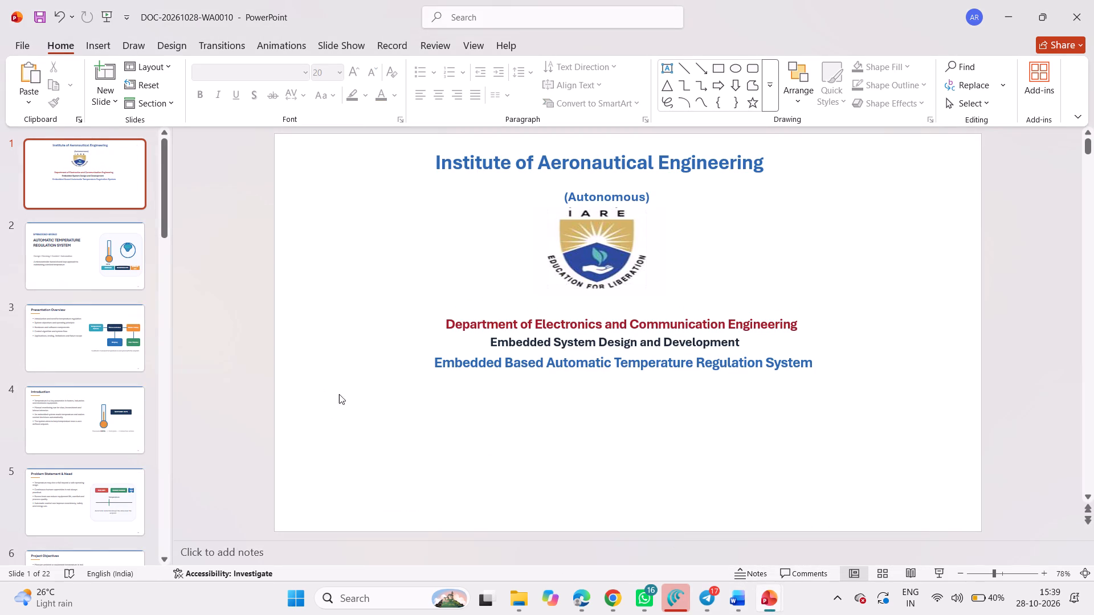
click(395, 409)
key(ctrl+v)
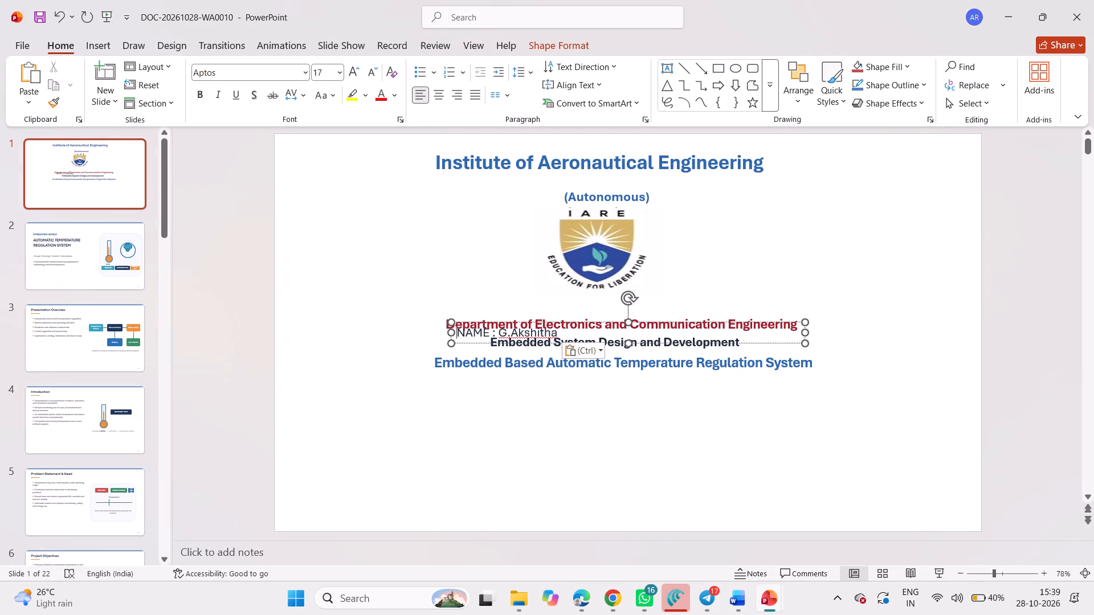
drag(638, 321, 568, 380)
click(594, 444)
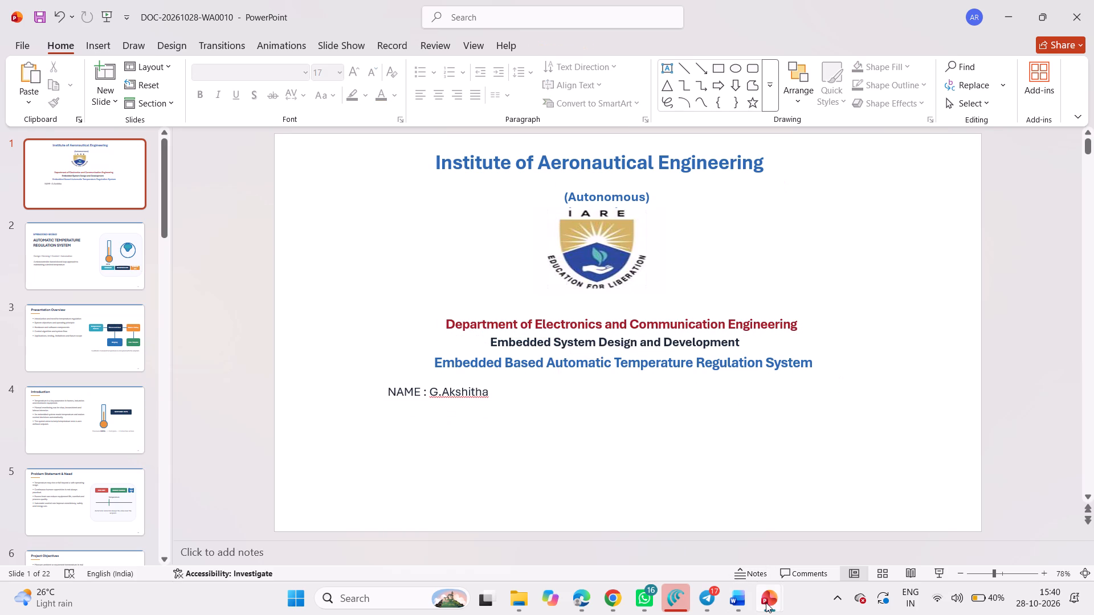
Return to the Edge Intelligence presentation and copy the whole ROLL NO line from its title slide.
click(818, 524)
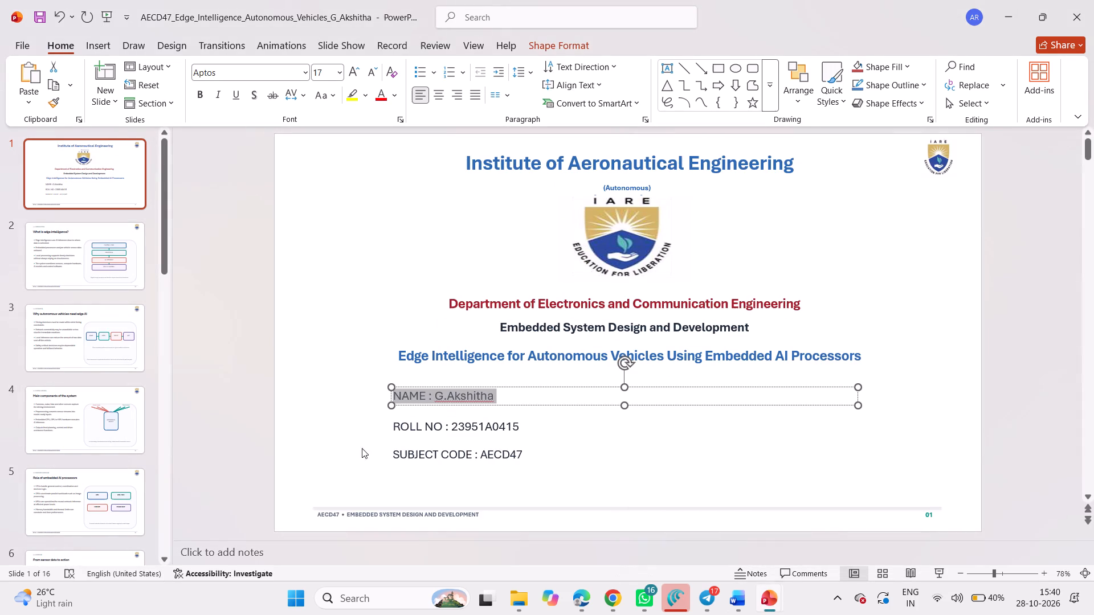
click(393, 425)
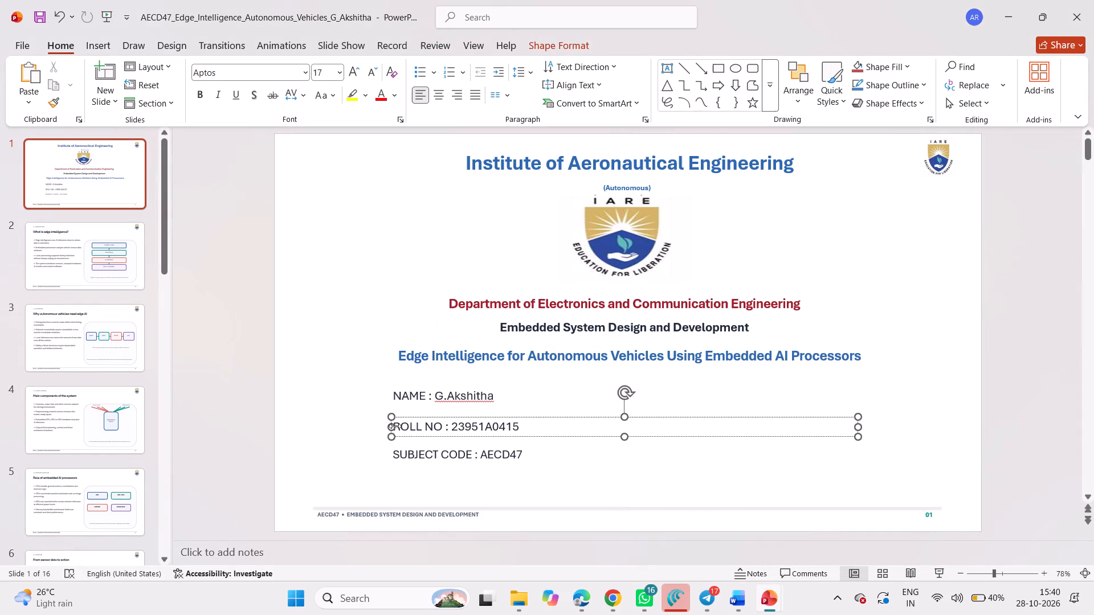
drag(395, 426, 389, 425)
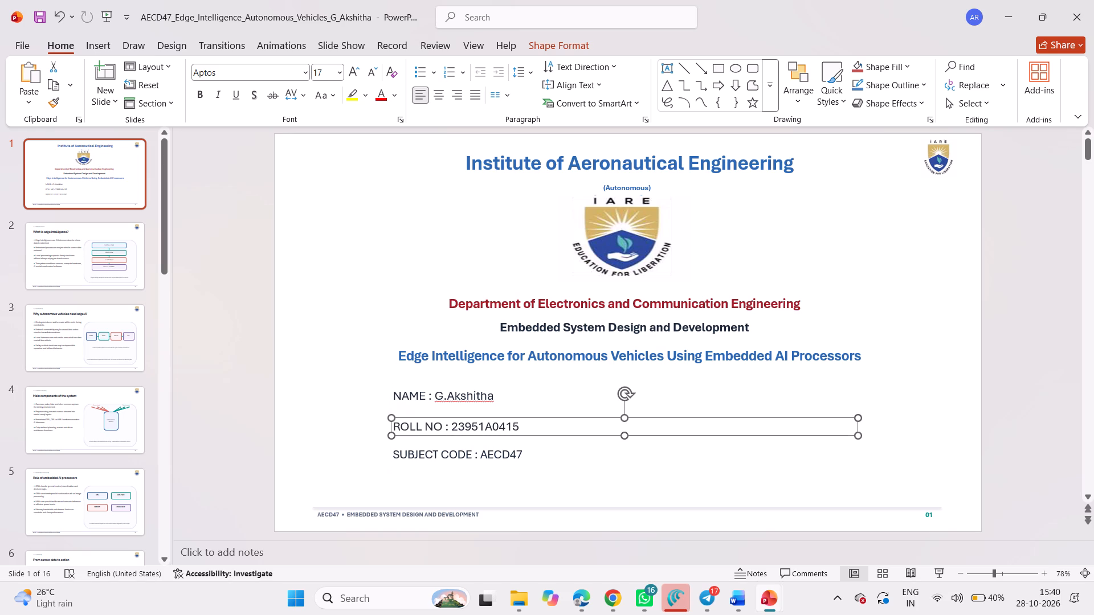
drag(394, 427, 528, 426)
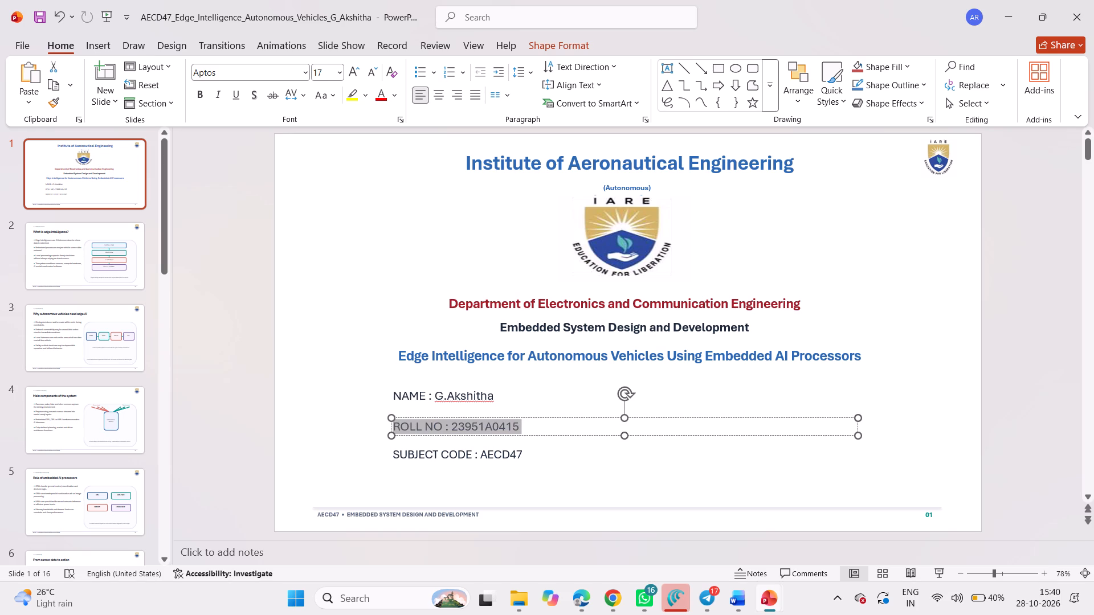
key(ctrl+c)
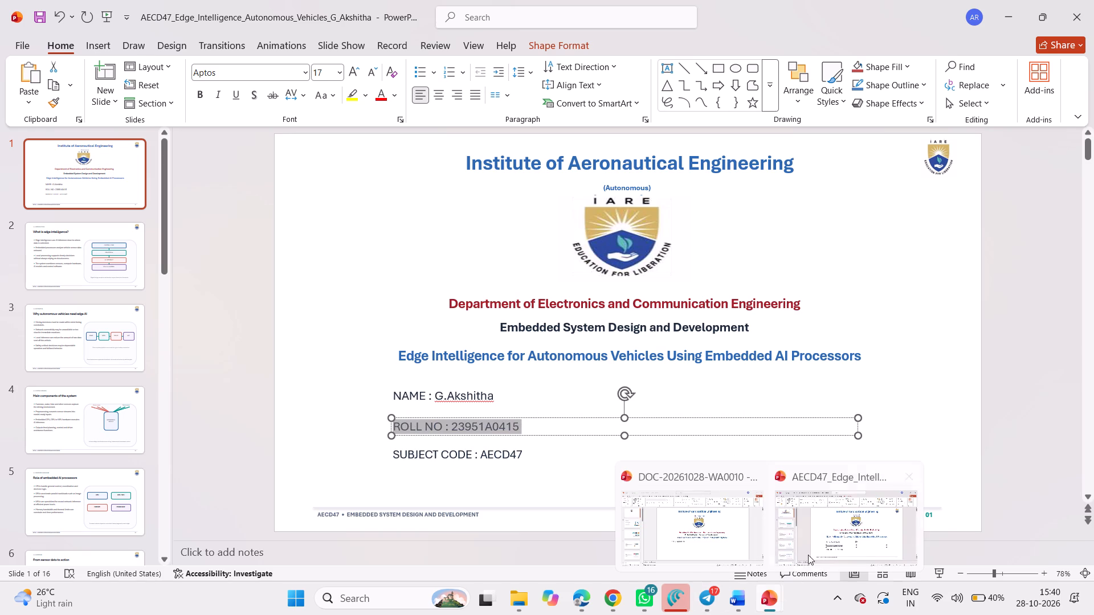
Paste the ROLL NO line on the first slide of DOC-20261028-WA0010 and align it directly below the NAME line.
click(835, 531)
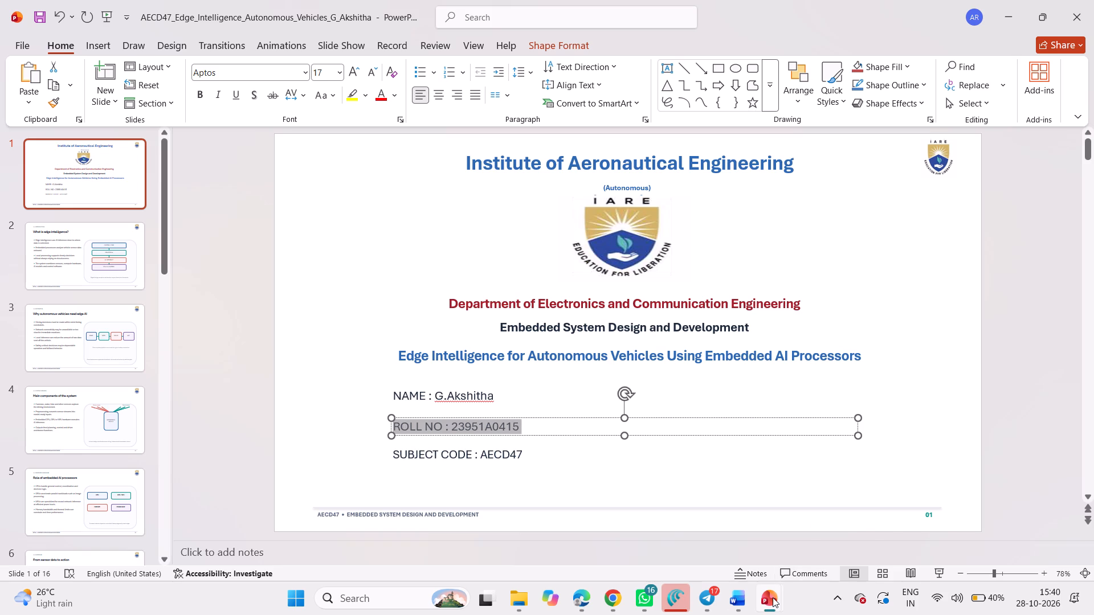
click(708, 539)
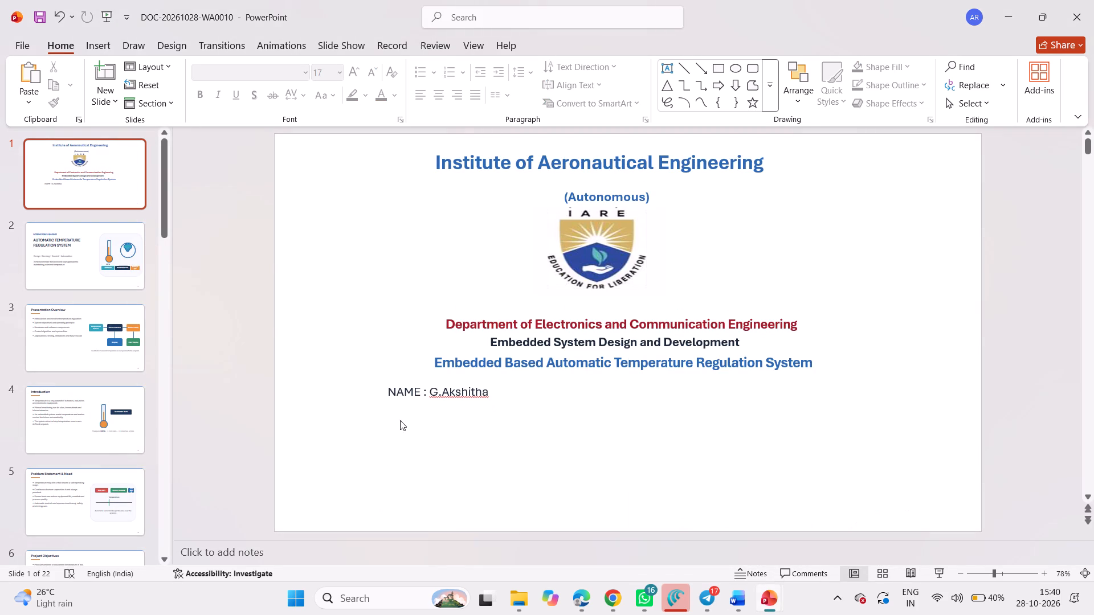
click(388, 417)
key(ctrl+v)
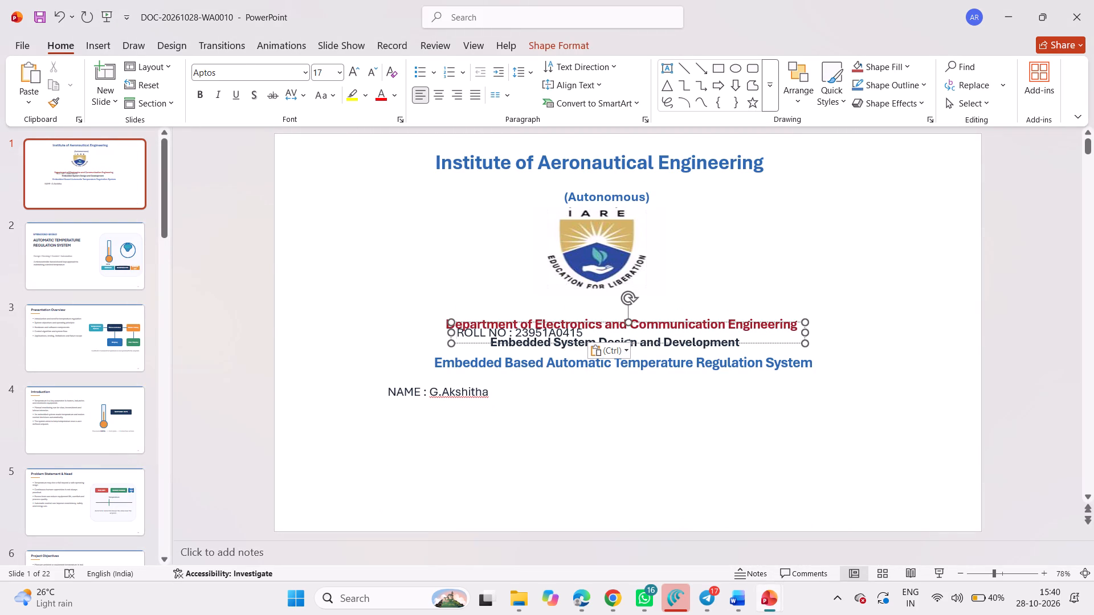
drag(605, 319, 563, 403)
click(563, 403)
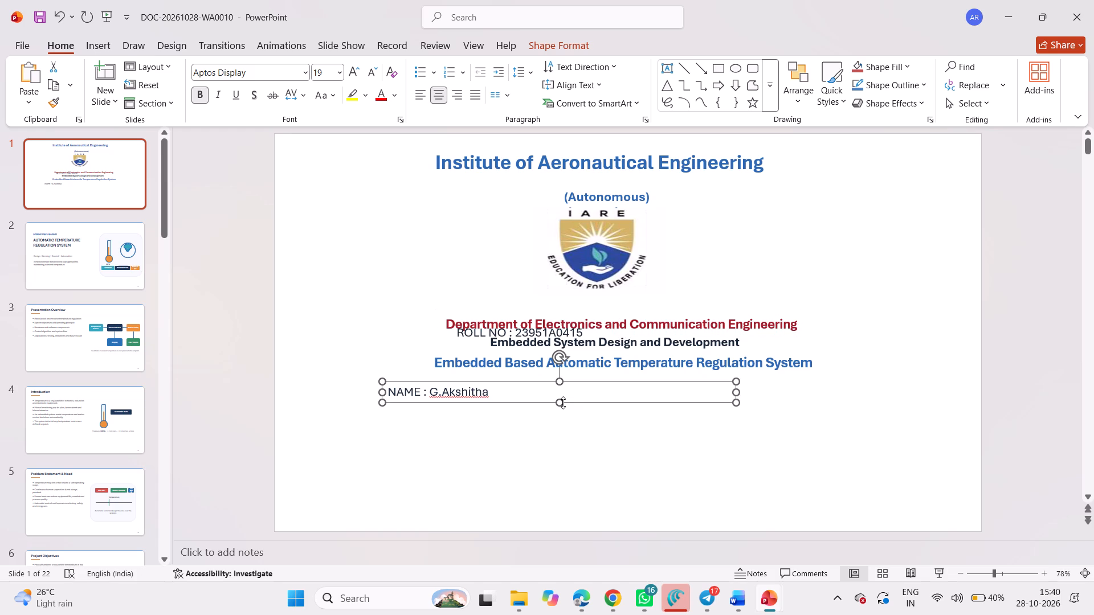
click(579, 331)
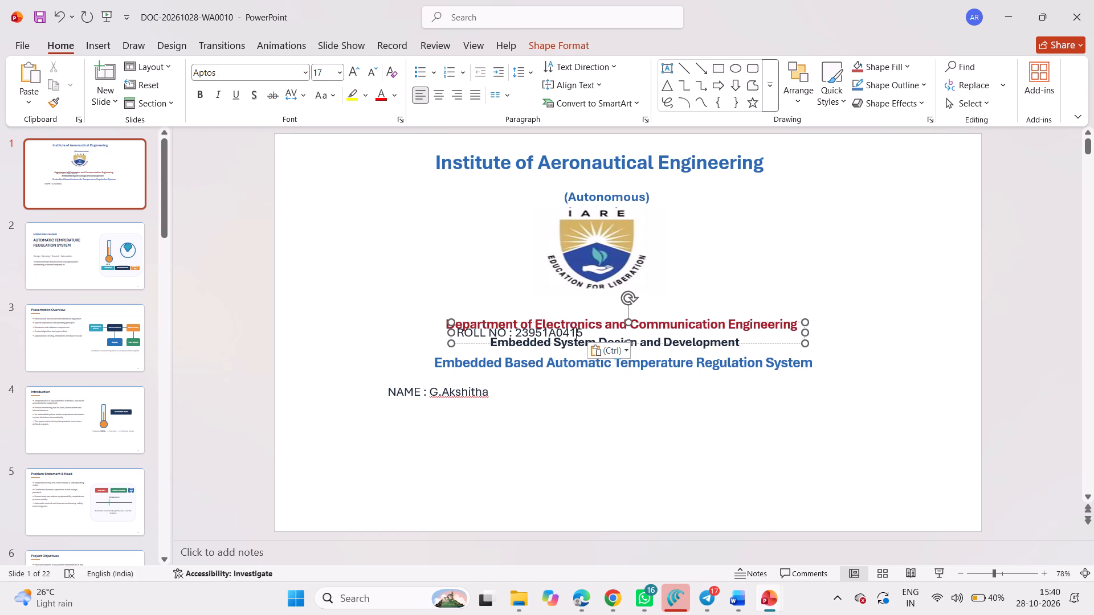
drag(655, 321, 640, 335)
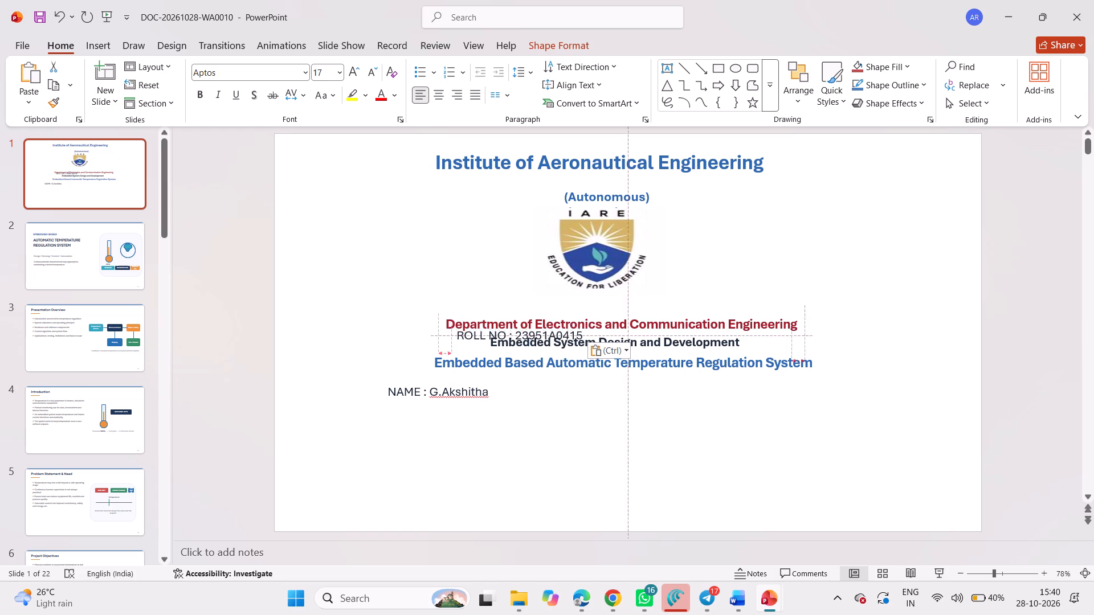
drag(640, 335, 587, 400)
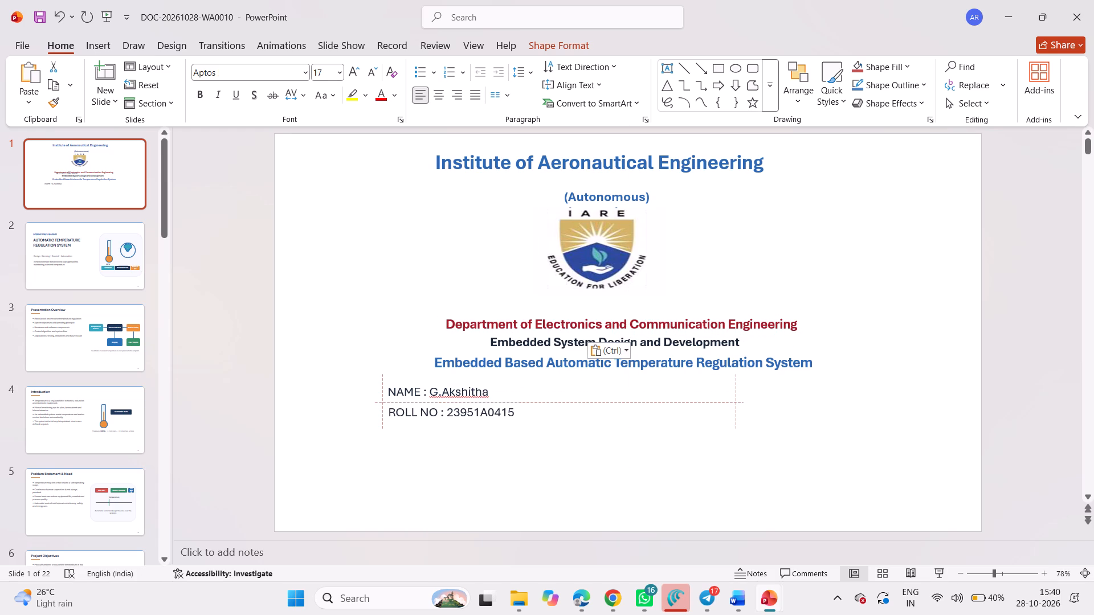
drag(587, 400, 583, 403)
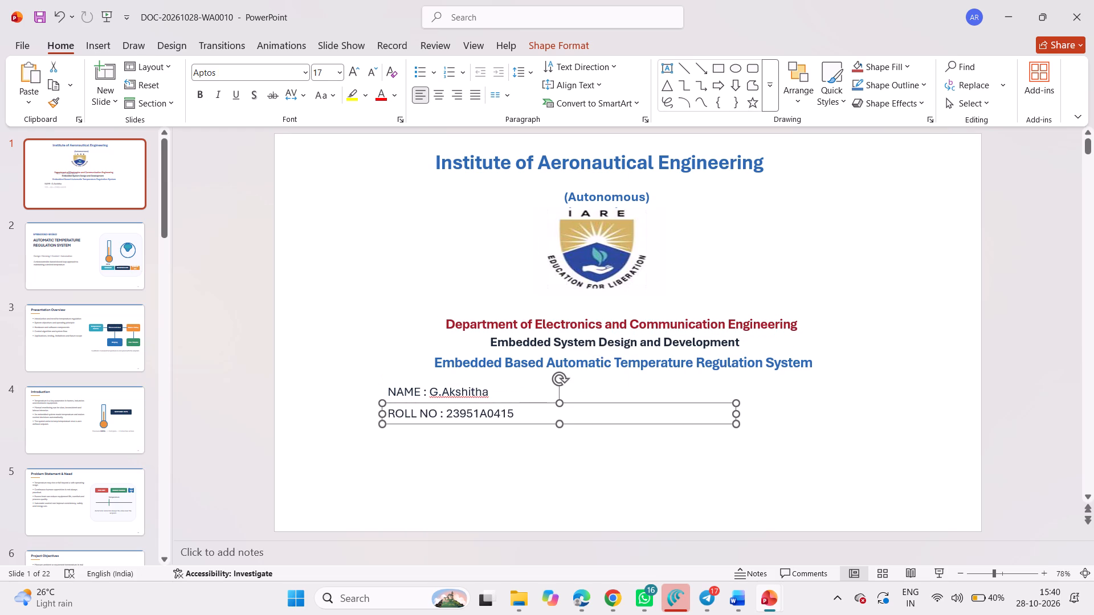
click(625, 459)
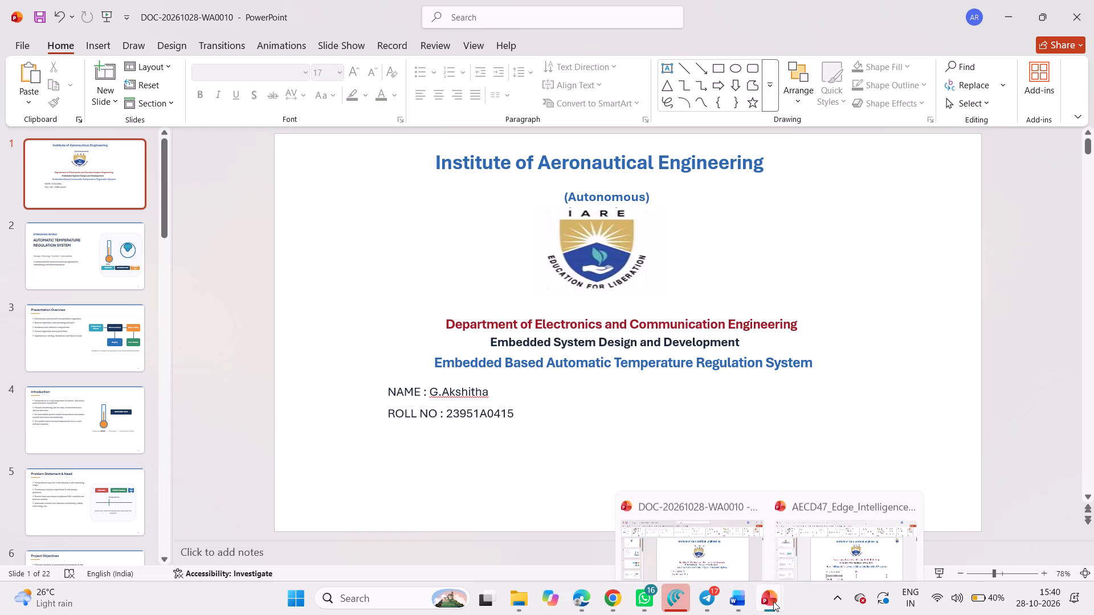
Return to the Edge Intelligence presentation and copy the whole SUBJECT CODE line from its title slide.
click(826, 522)
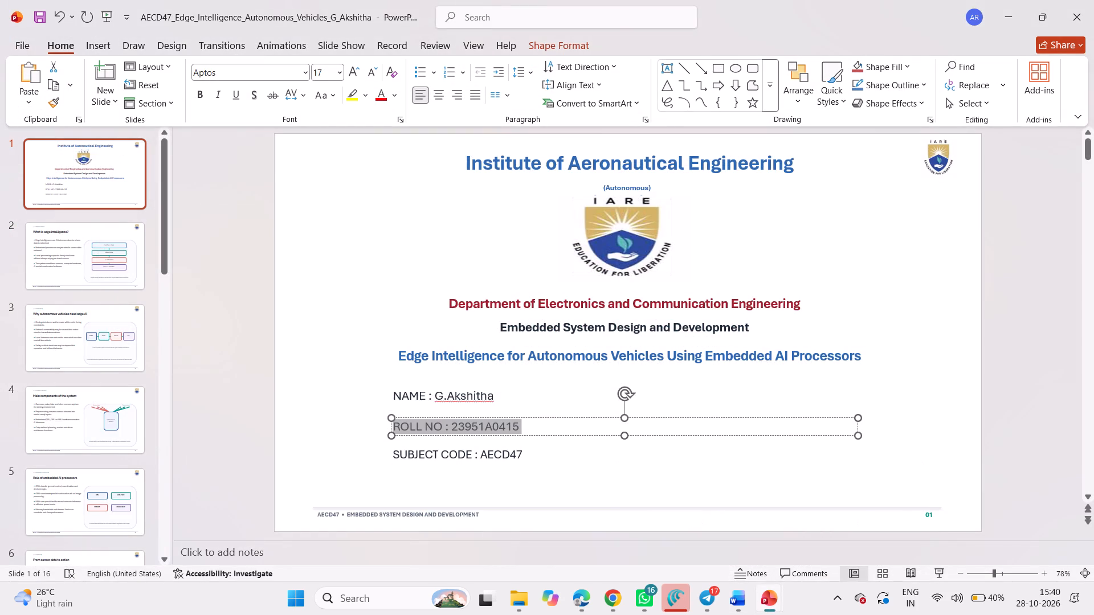
click(481, 452)
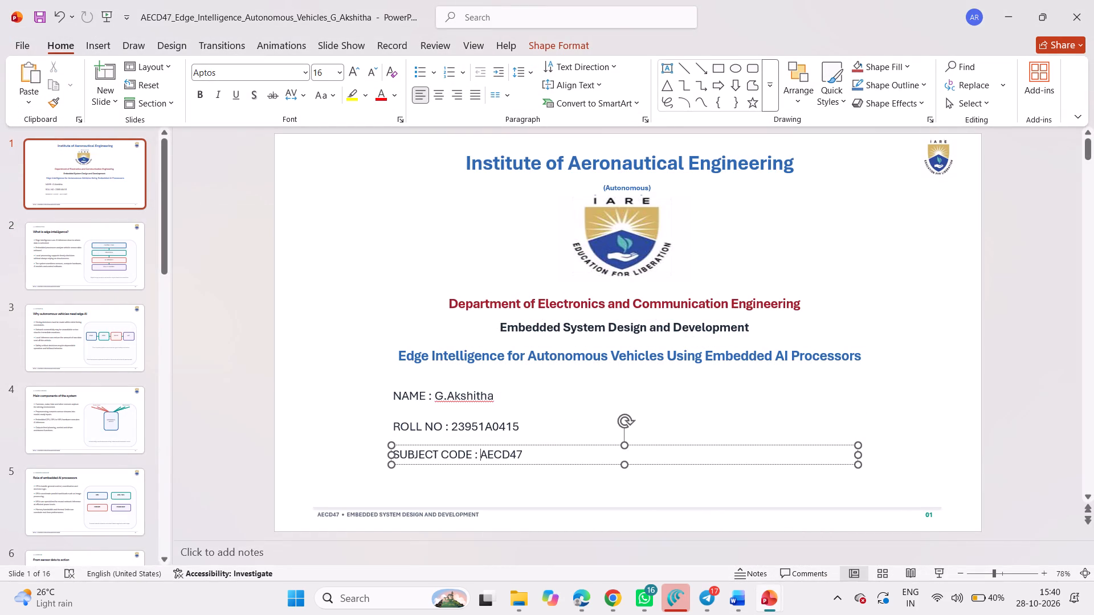
drag(396, 454, 540, 454)
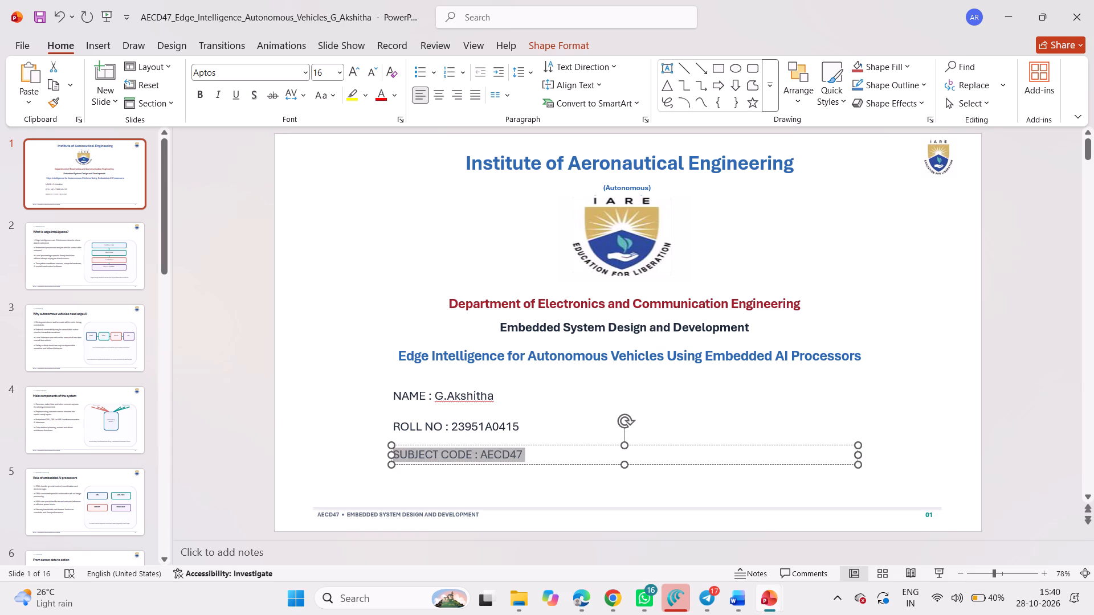
drag(540, 454, 540, 454)
key(ctrl+c)
Paste the SUBJECT CODE line on the first slide of DOC-20261028-WA0010 and align it below the ROLL NO line.
click(707, 546)
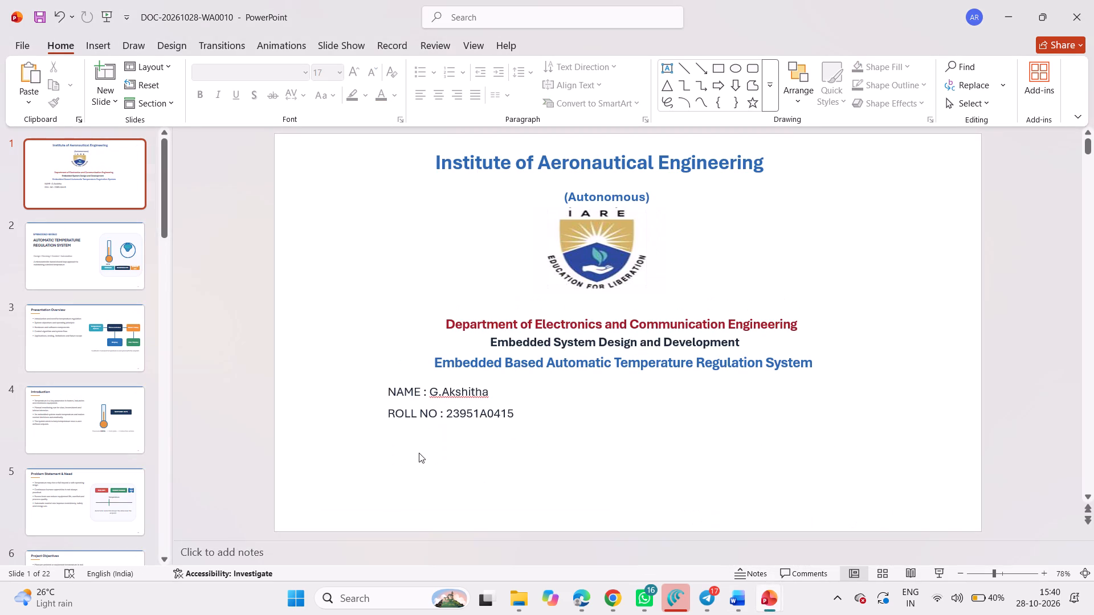
click(418, 448)
key(ctrl+v)
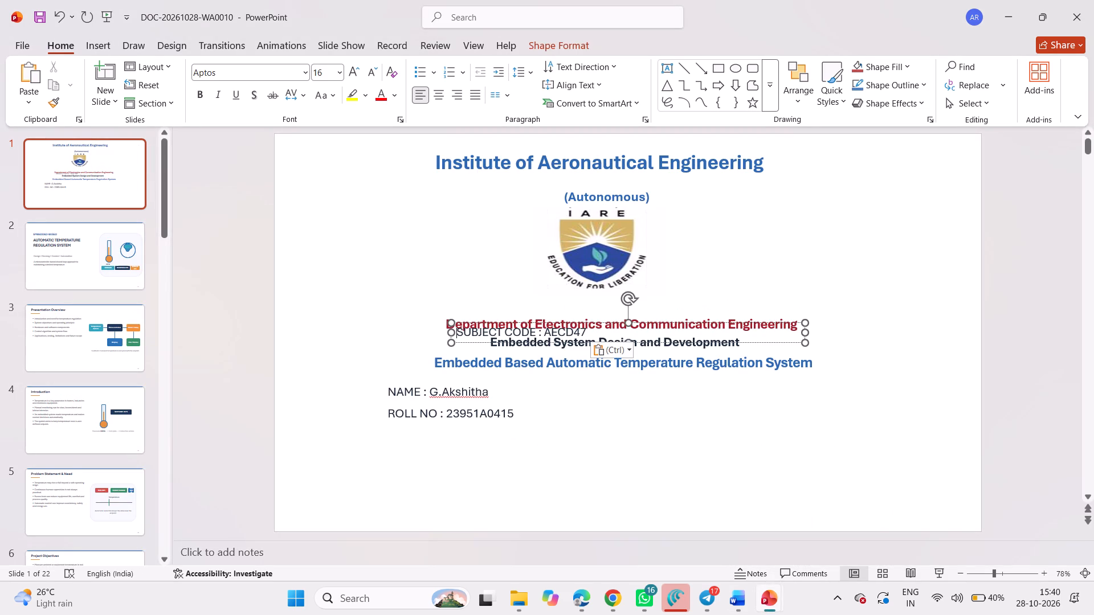
drag(646, 323, 601, 413)
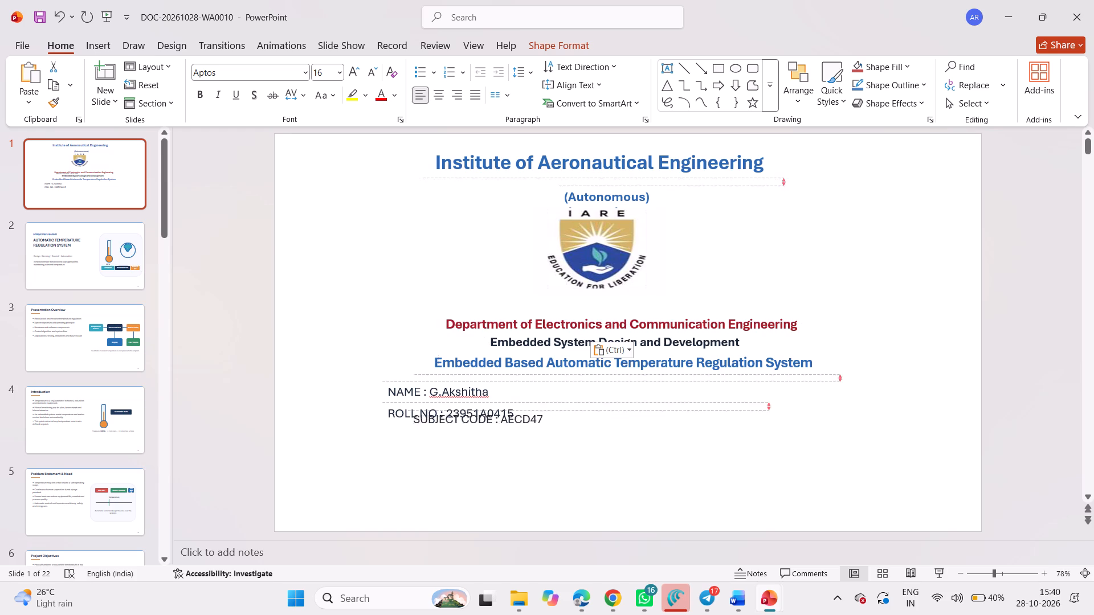
drag(601, 413, 575, 428)
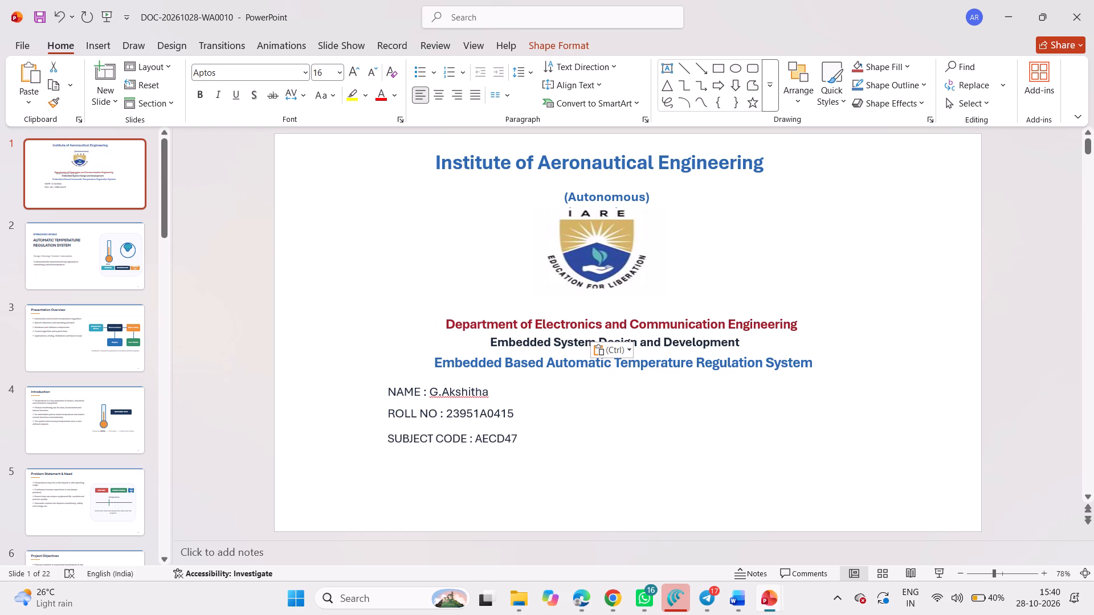
drag(575, 428, 577, 428)
click(848, 393)
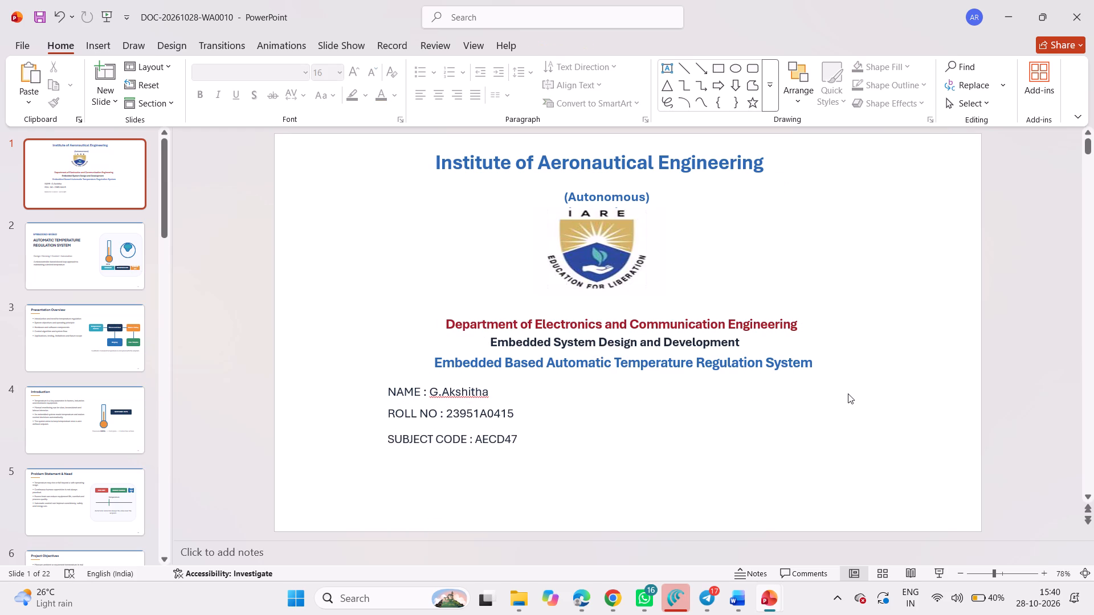
Try to reduce the height of the Department of Electronics and Communication Engineering text box by adjusting its top and bottom edges.
click(741, 318)
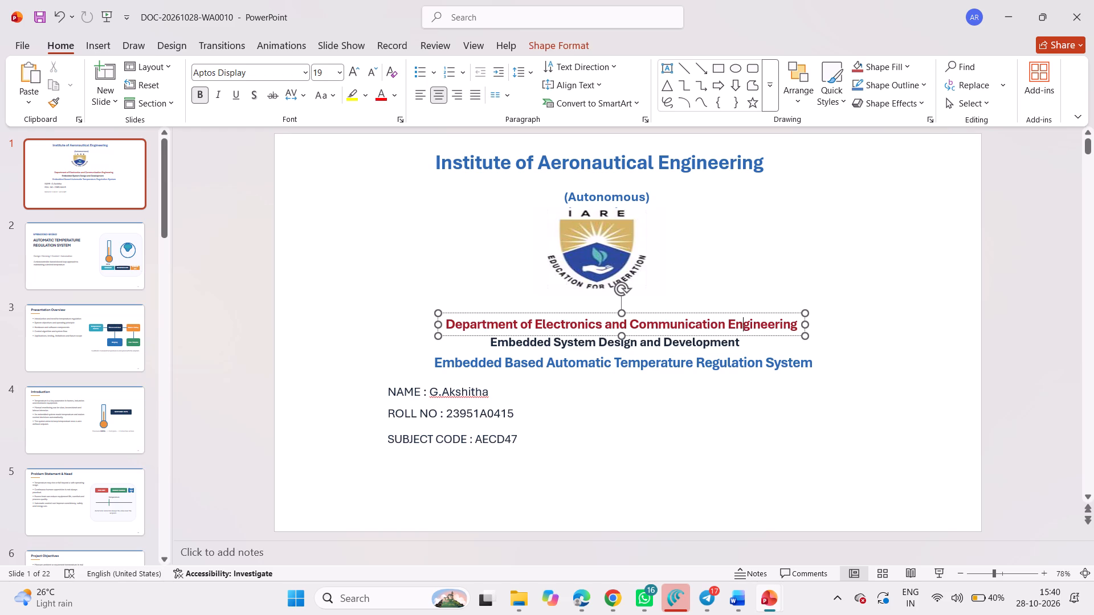
drag(623, 315, 625, 300)
click(628, 316)
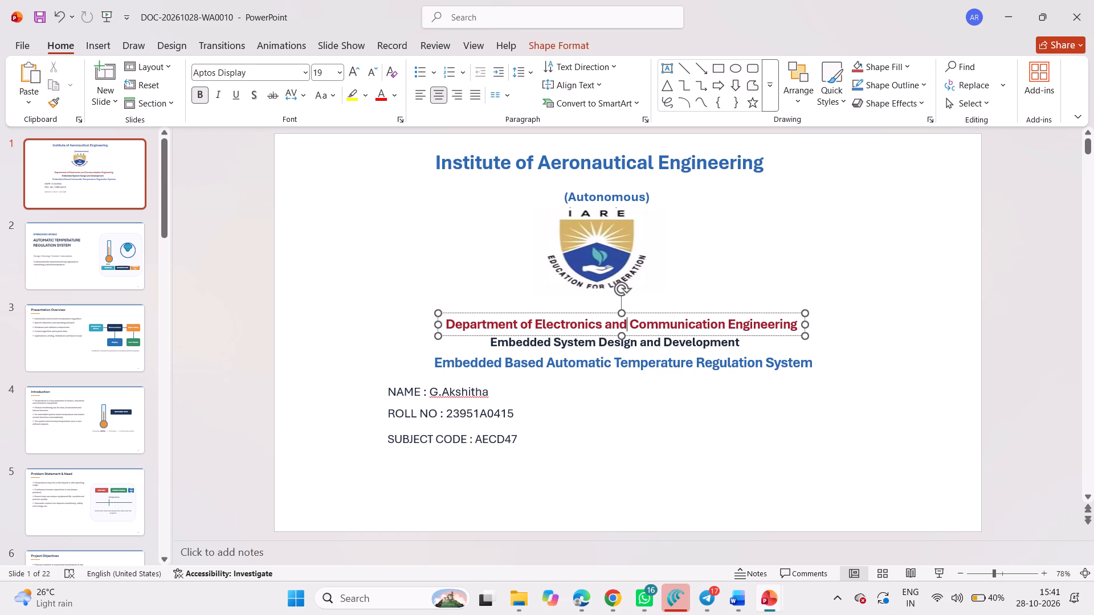
drag(624, 311, 630, 296)
drag(623, 335, 626, 326)
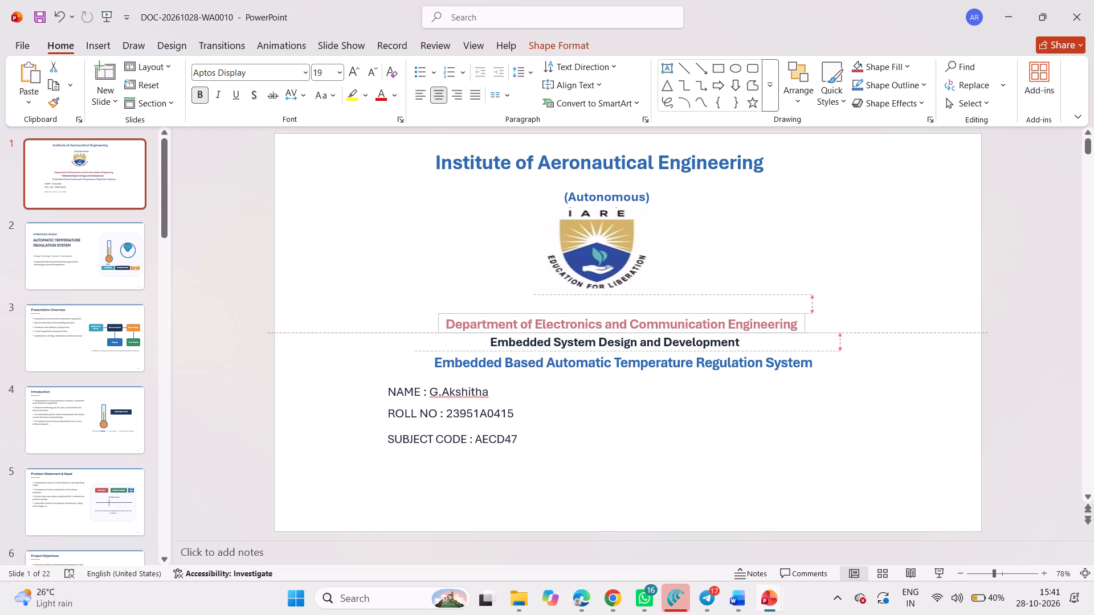
drag(626, 326, 631, 315)
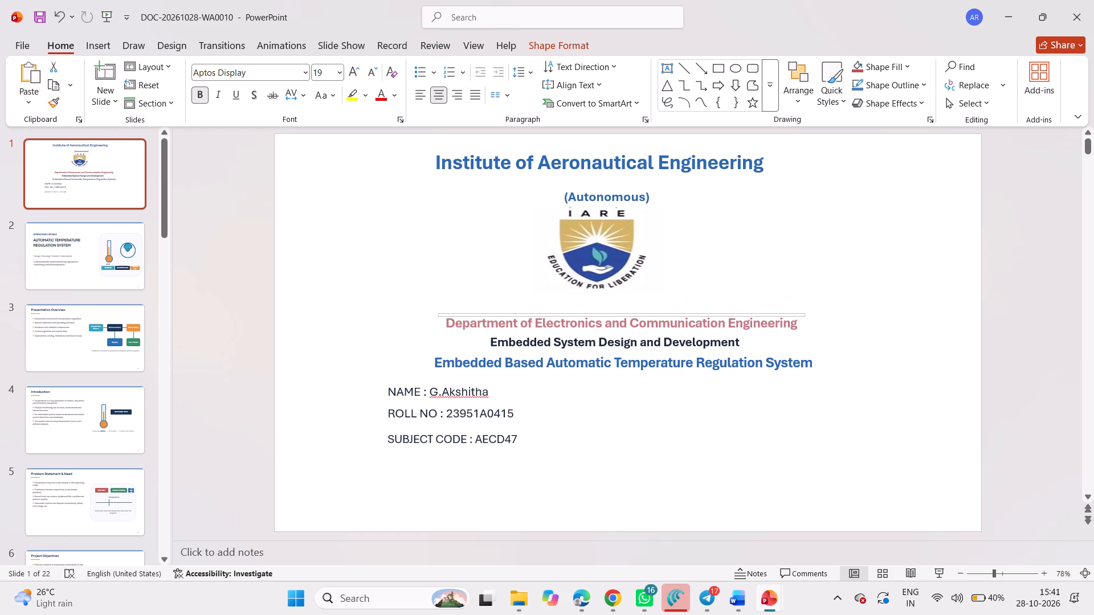
drag(631, 315, 631, 315)
click(808, 251)
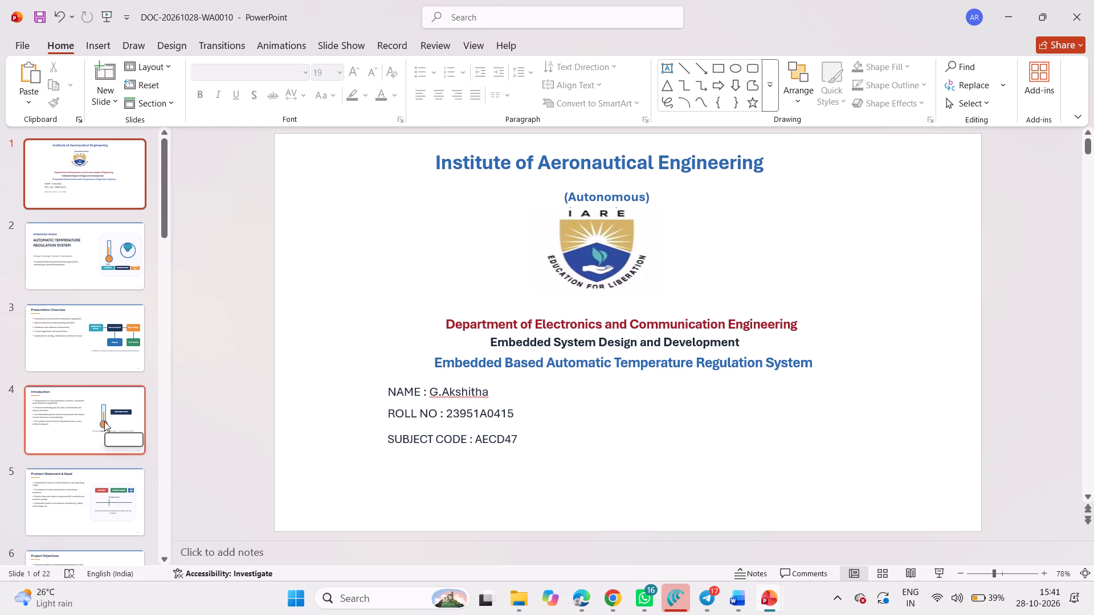
Check the Automatic Temperature Regulation System slide and the closing THANK YOU slide.
click(59, 260)
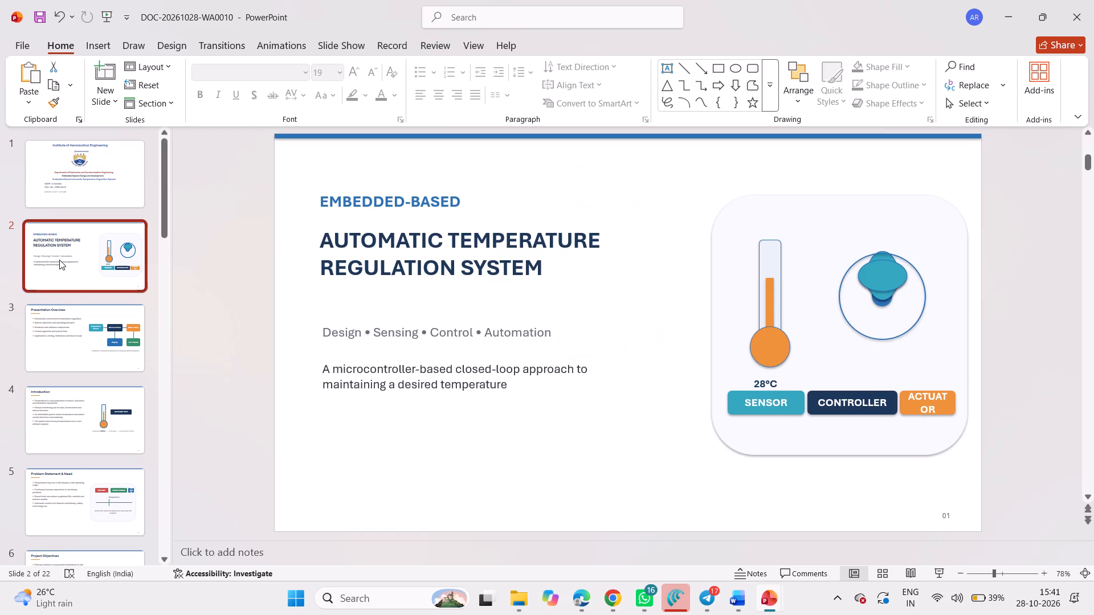
scroll(79, 463, down, 16)
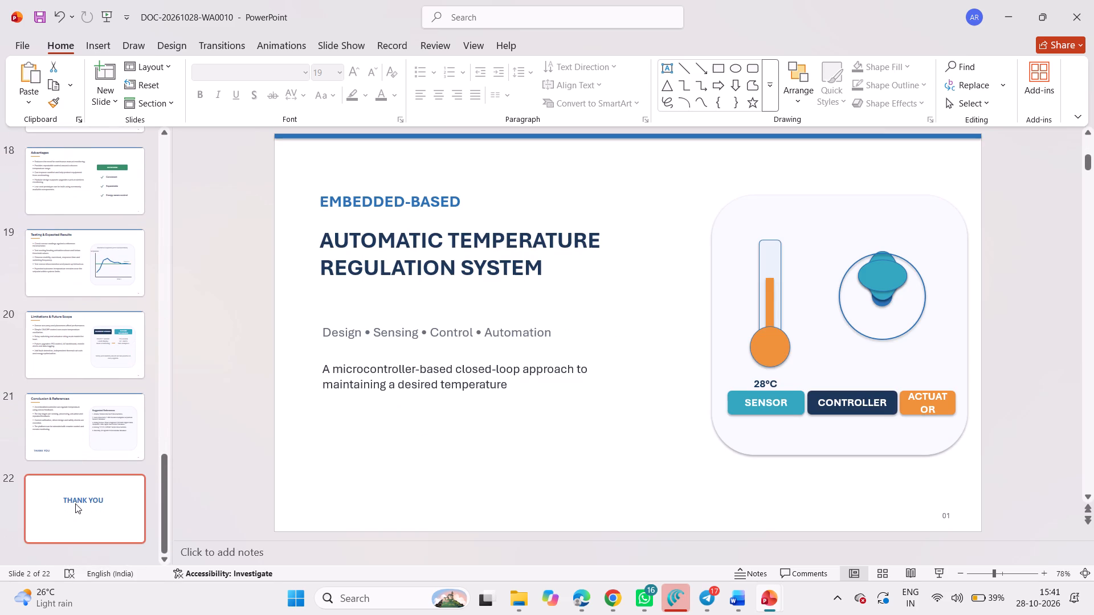
click(75, 506)
scroll(62, 256, up, 20)
scroll(62, 256, up, 20)
scroll(62, 256, up, 10)
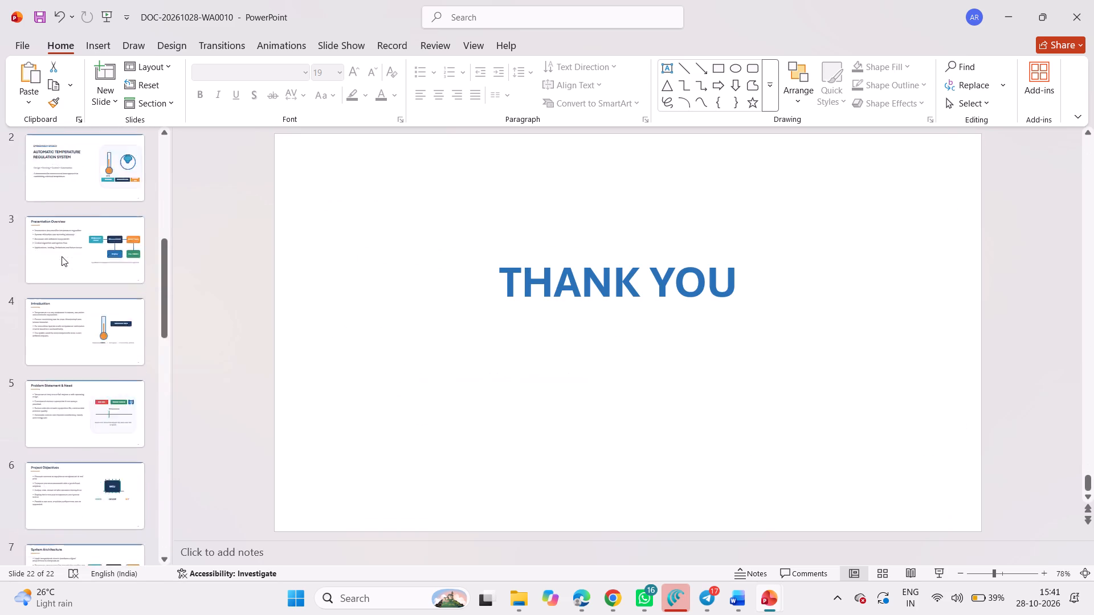
scroll(62, 256, up, 20)
scroll(62, 256, up, 20)
scroll(62, 256, up, 20)
Save a copy of the presentation in the Downloads folder under the file name embedded 2 ppt.
click(25, 46)
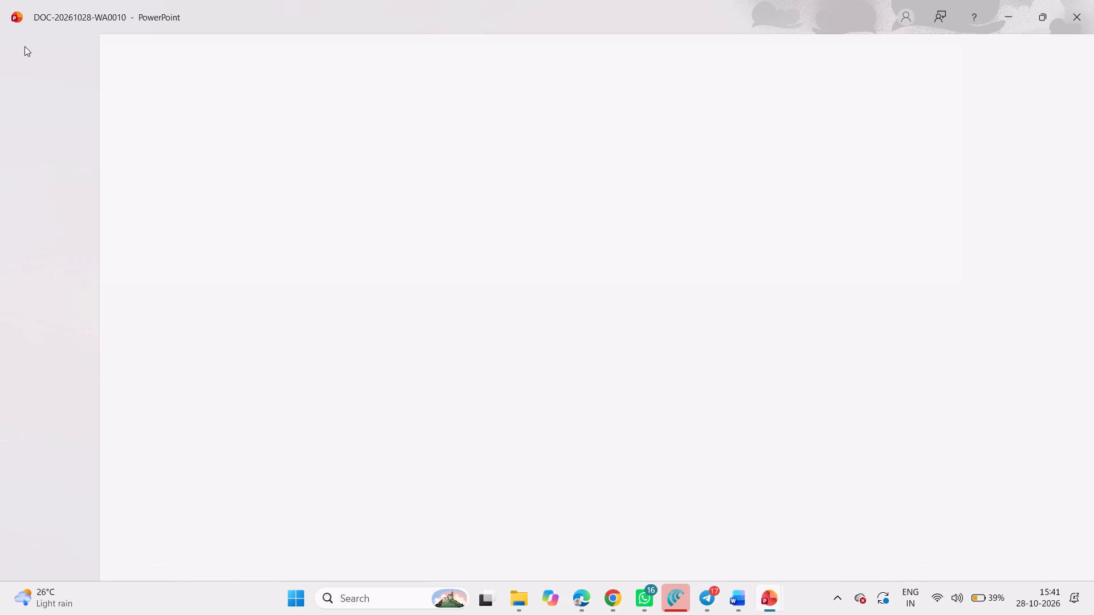
click(61, 267)
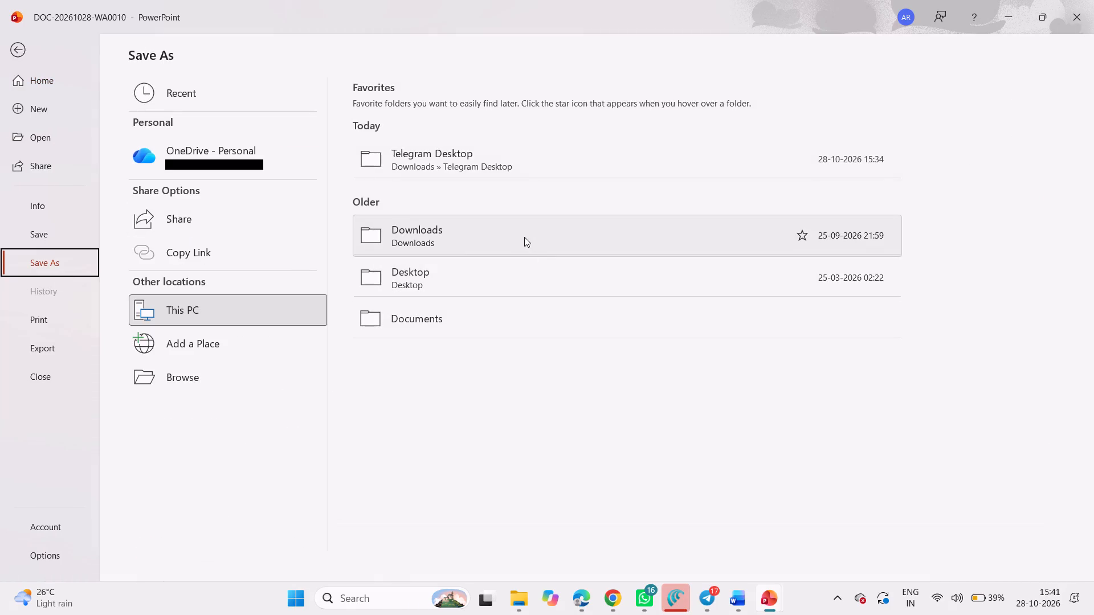
click(524, 237)
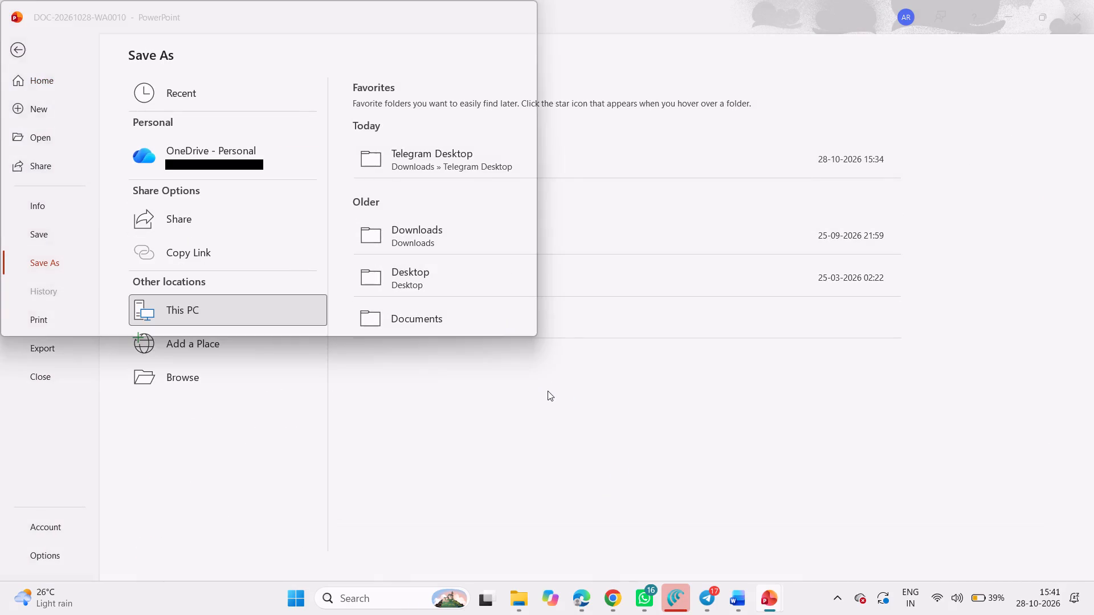
key(BackSpace)
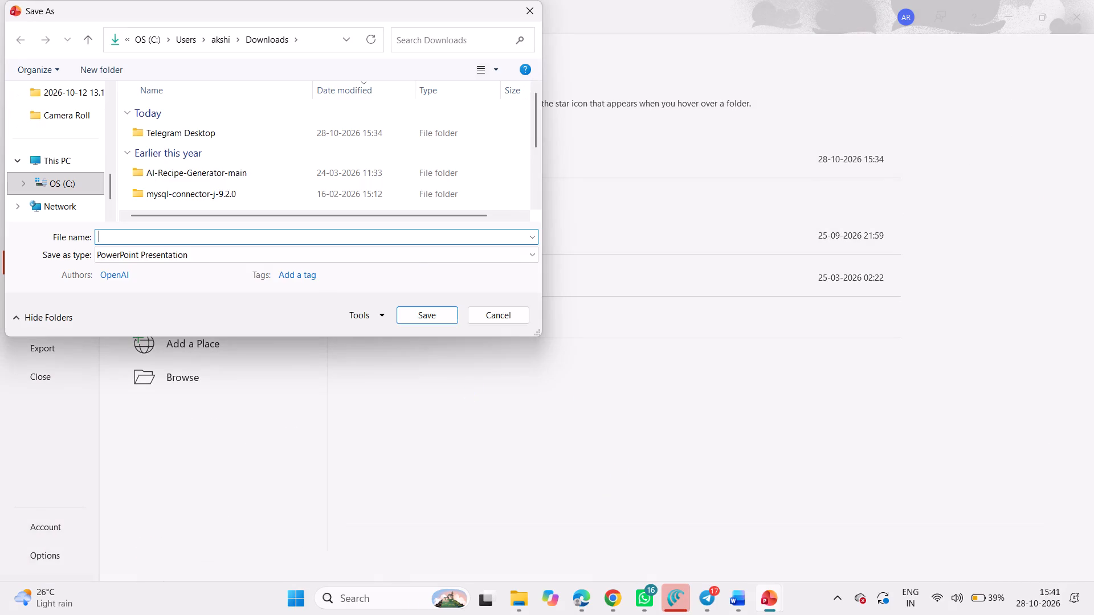
text(emb)
text(edde)
key(space)
key(BackSpace)
text(d 2 ppt)
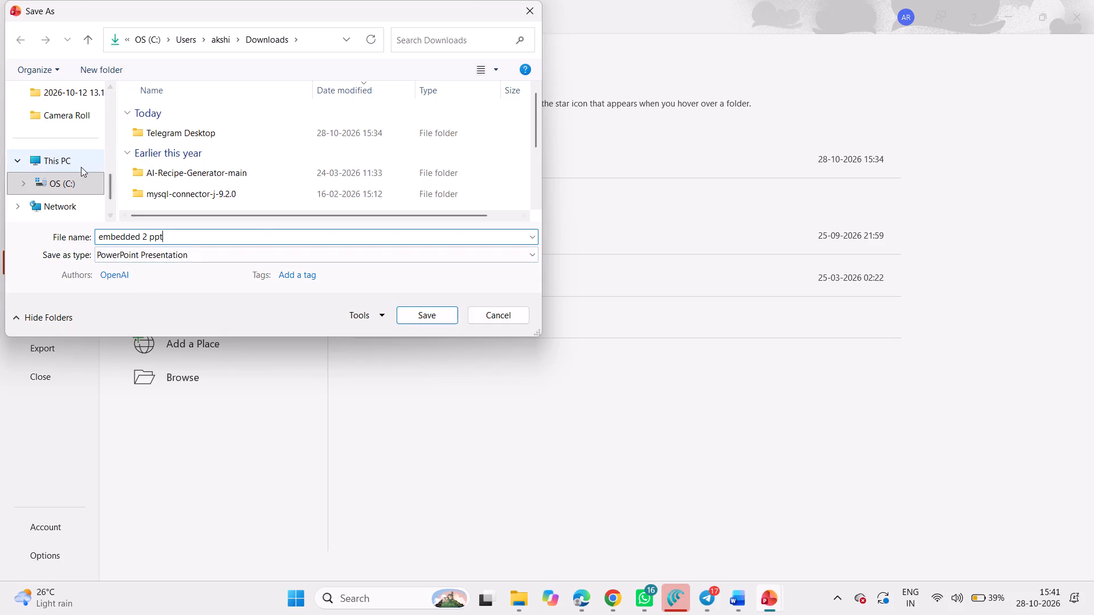
scroll(81, 167, up, 3)
scroll(81, 167, down, 1)
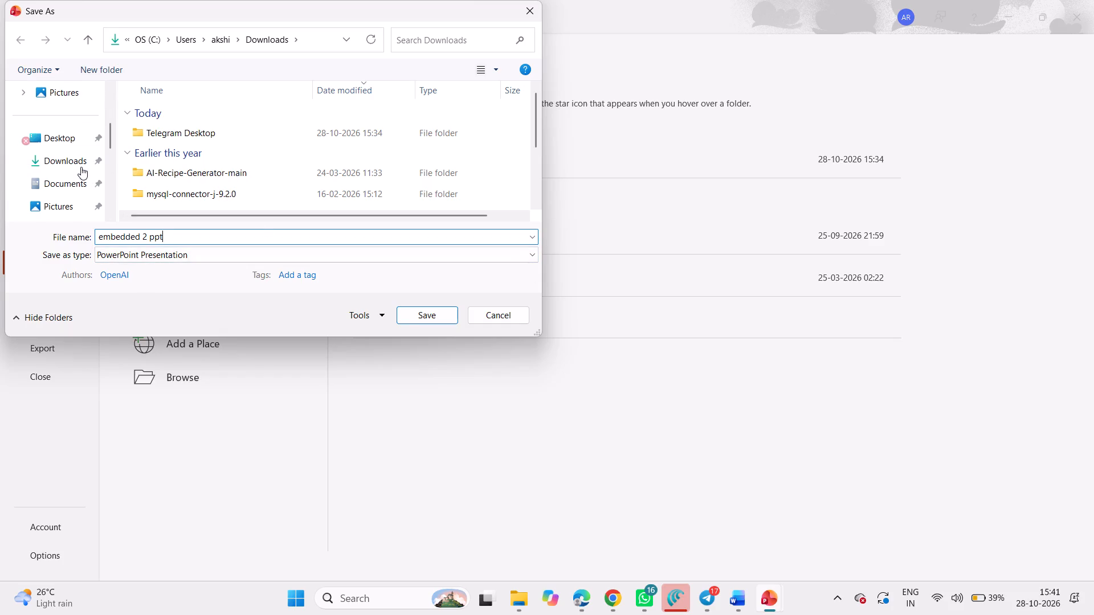
click(81, 167)
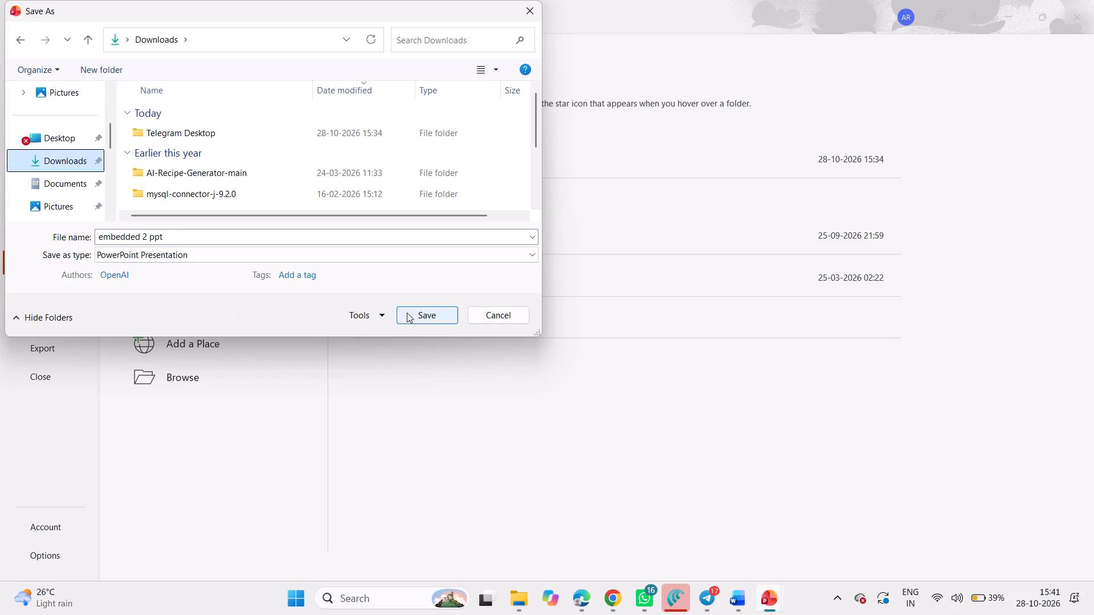
Complete saving the presentation as embedded 2 ppt, a PowerPoint Presentation, in the Downloads folder.
click(407, 313)
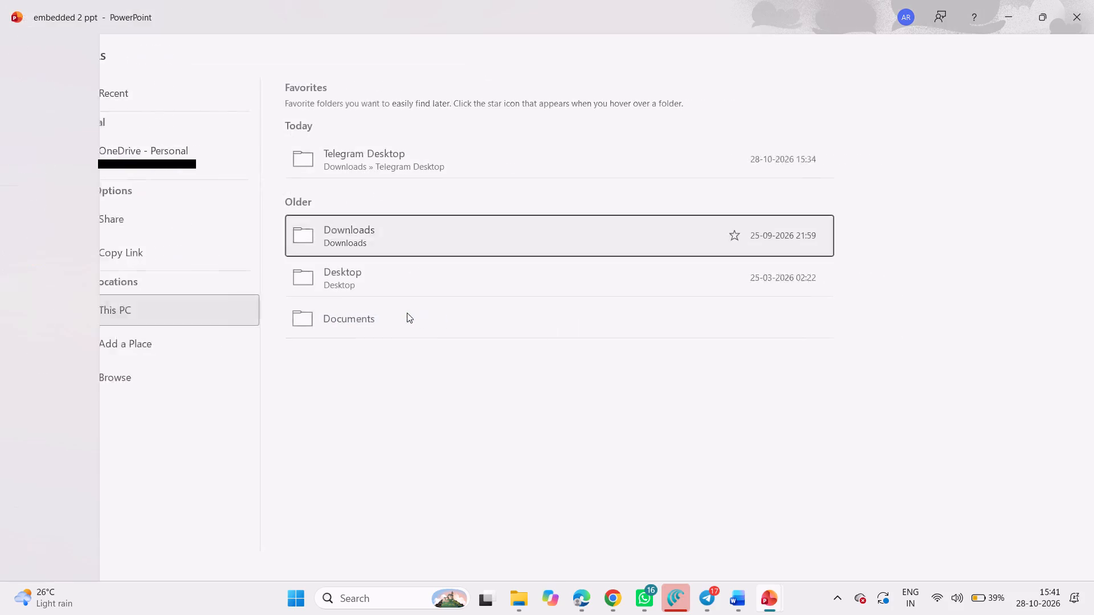